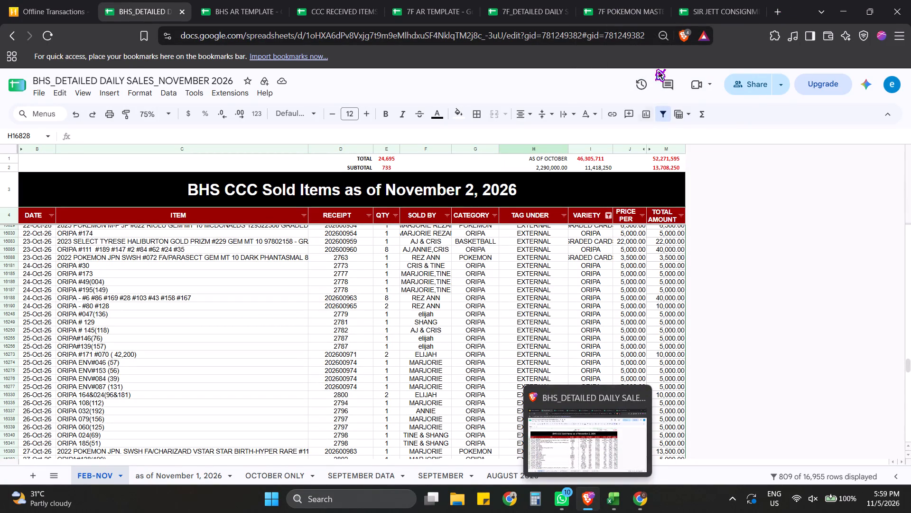
Open the BHS Pokemon inventory masterfile in its own maximised window and display the ETB/BOOSTER/BOX sheet.
left_click(776, 13)
type("BHS PO")
left_click(428, 77)
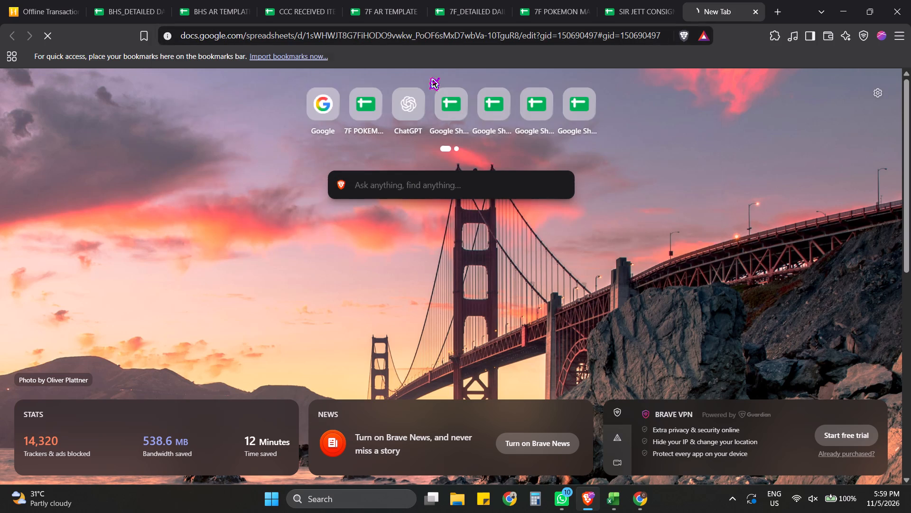
left_click_drag(709, 7, 461, 138)
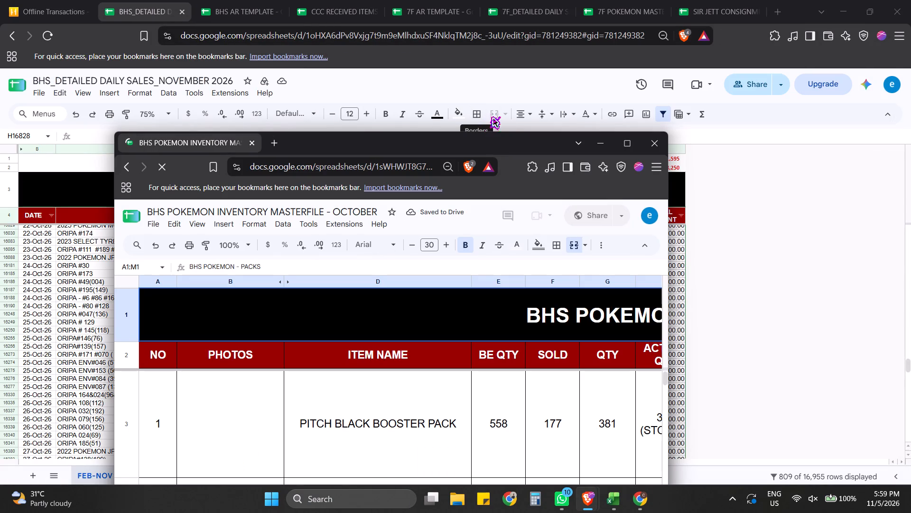
left_click(628, 142)
scroll(380, 247, "down", 4)
scroll(365, 283, "up", 8)
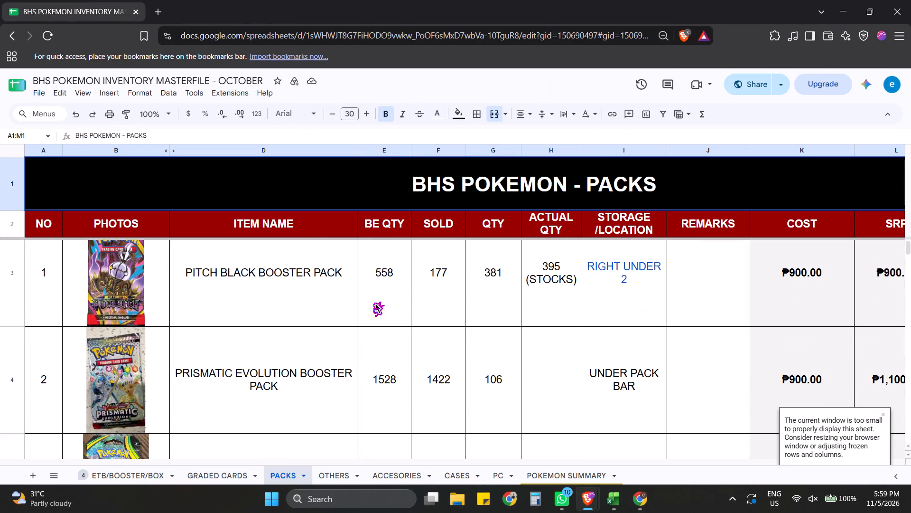
scroll(371, 302, "up", 3)
left_click(128, 473)
Return to the BHS daily sales spreadsheet and reset the VARIETY column filter to include all values.
key("alt+Tab")
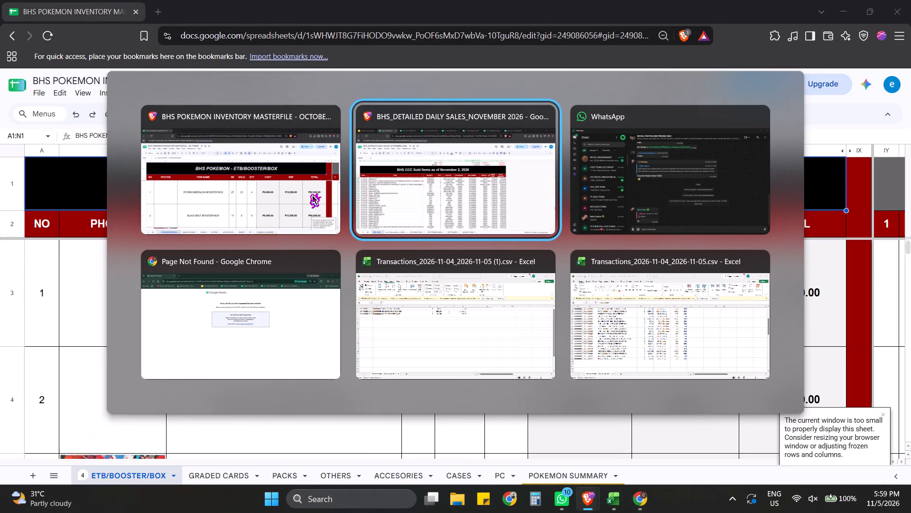
scroll(492, 258, "down", 20)
scroll(492, 258, "down", 2)
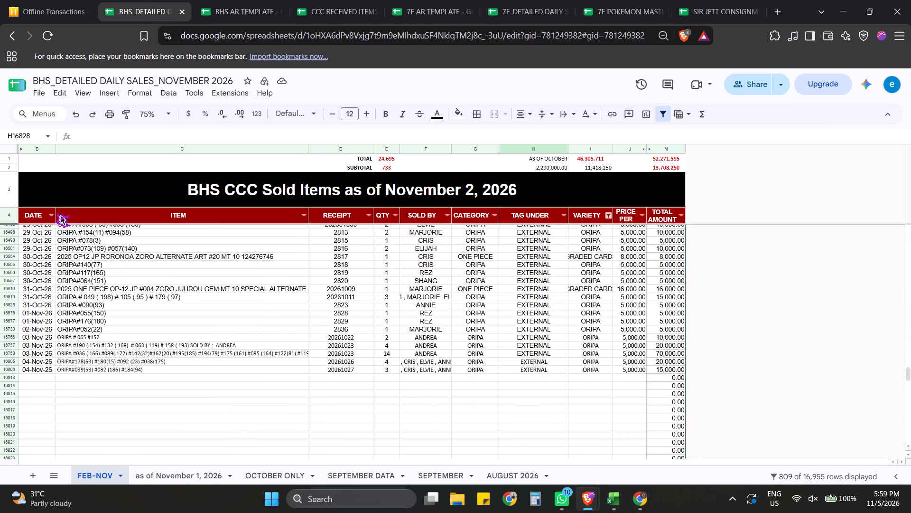
left_click(55, 217)
left_click(321, 408)
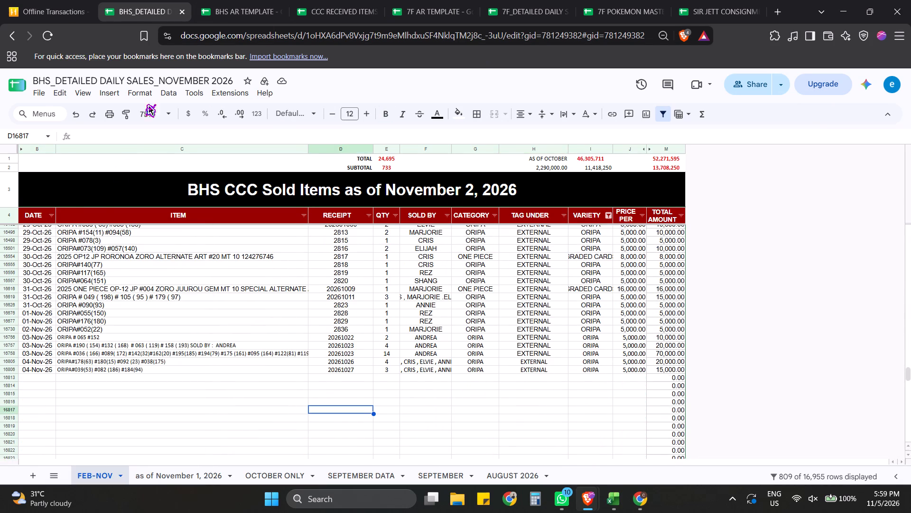
scroll(57, 286, "up", 4)
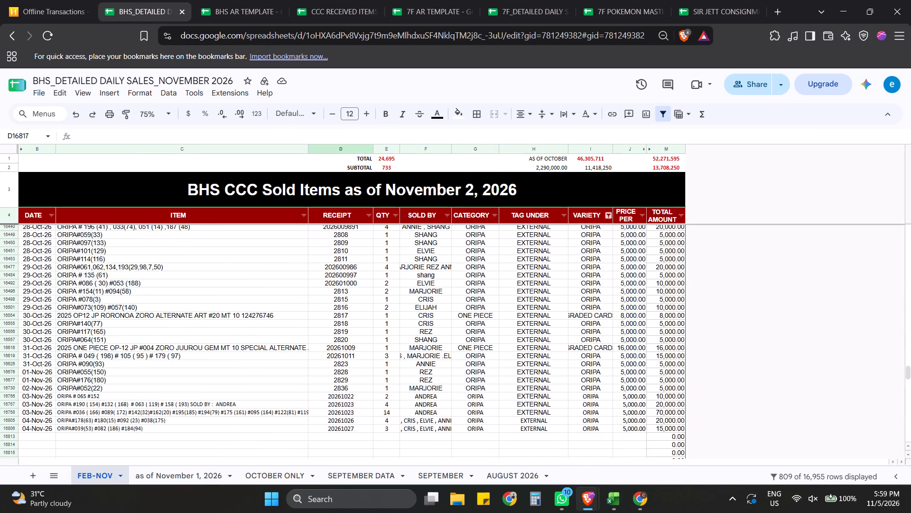
left_click(611, 219)
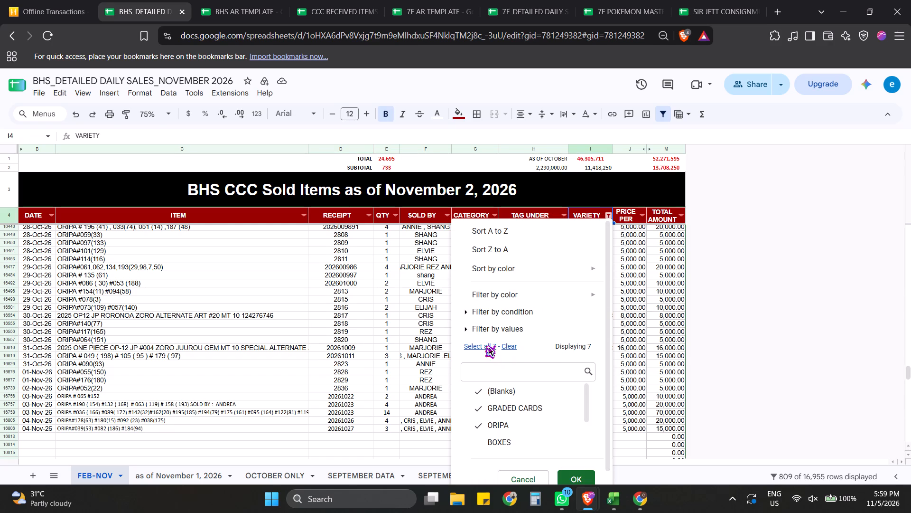
left_click(484, 345)
scroll(581, 408, "down", 5)
left_click(575, 472)
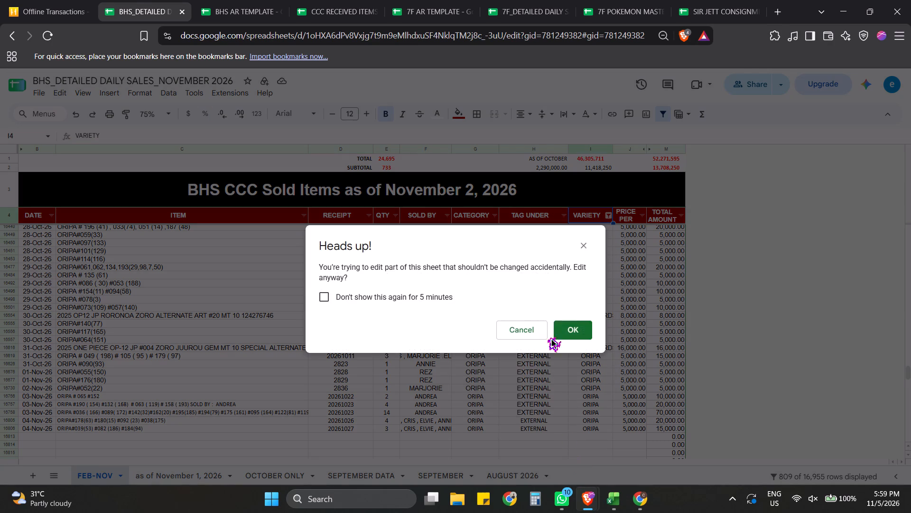
left_click(559, 332)
Filter the DATE column to the 04-Nov sales only.
scroll(232, 337, "down", 8)
left_click(47, 217)
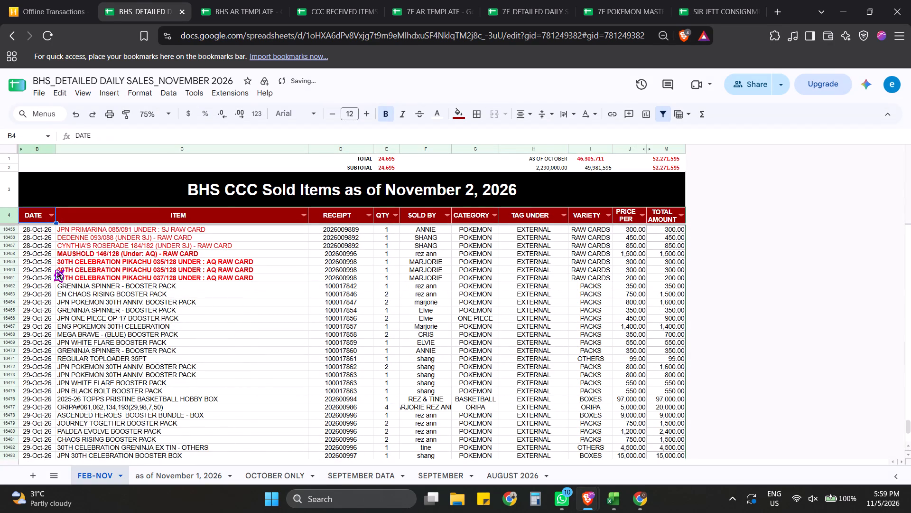
left_click(51, 217)
double_click(118, 345)
left_click(116, 369)
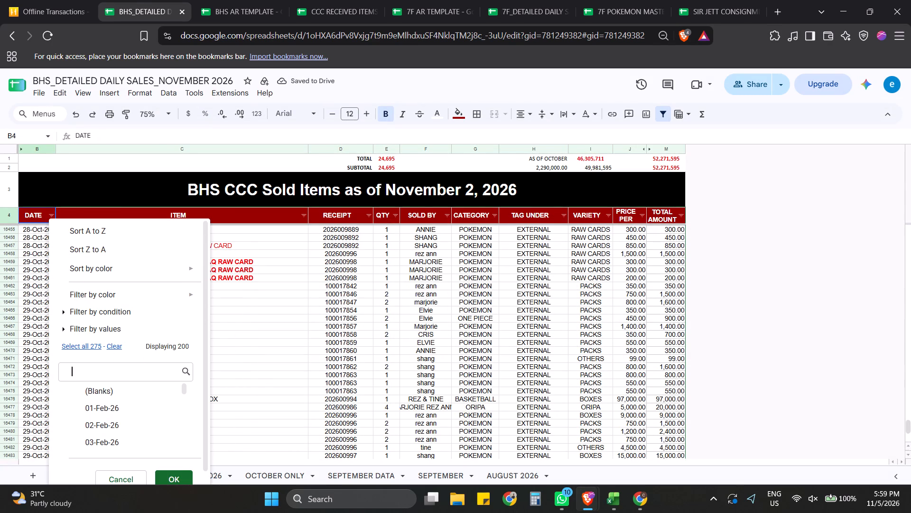
type("04-NOV")
left_click(116, 390)
left_click(179, 480)
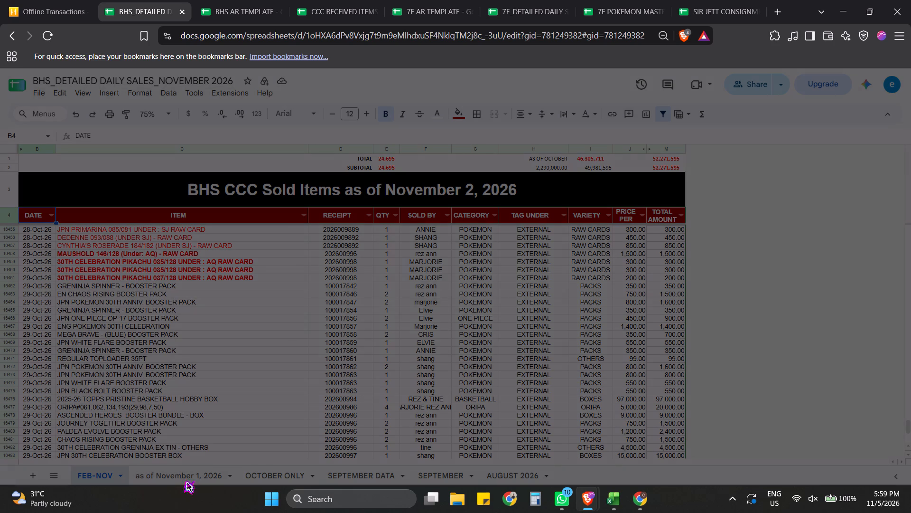
left_click(584, 331)
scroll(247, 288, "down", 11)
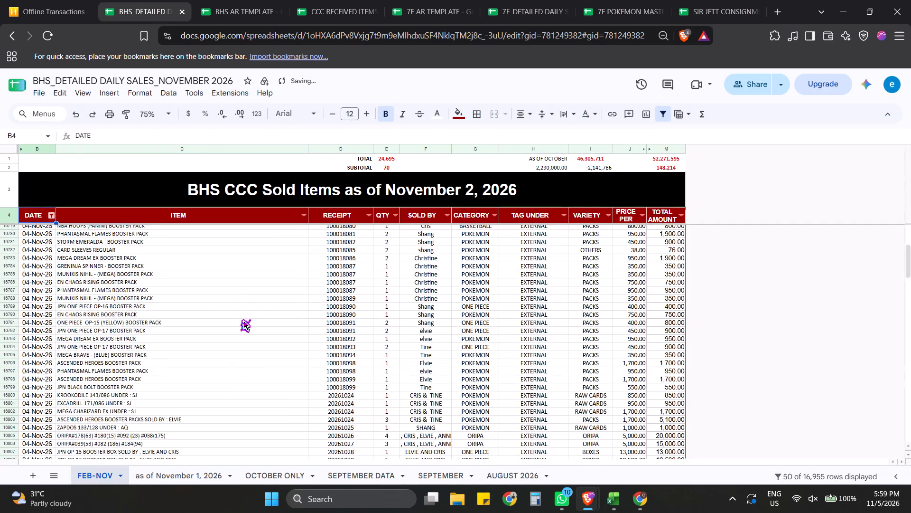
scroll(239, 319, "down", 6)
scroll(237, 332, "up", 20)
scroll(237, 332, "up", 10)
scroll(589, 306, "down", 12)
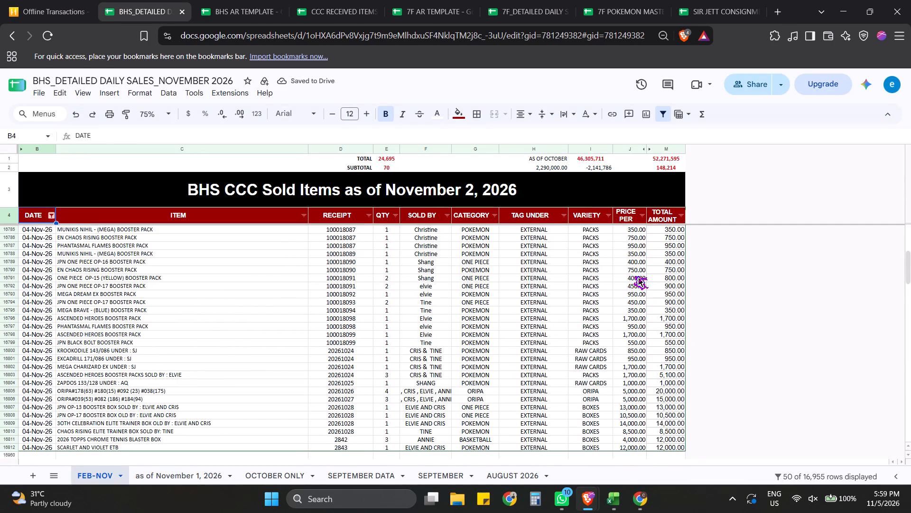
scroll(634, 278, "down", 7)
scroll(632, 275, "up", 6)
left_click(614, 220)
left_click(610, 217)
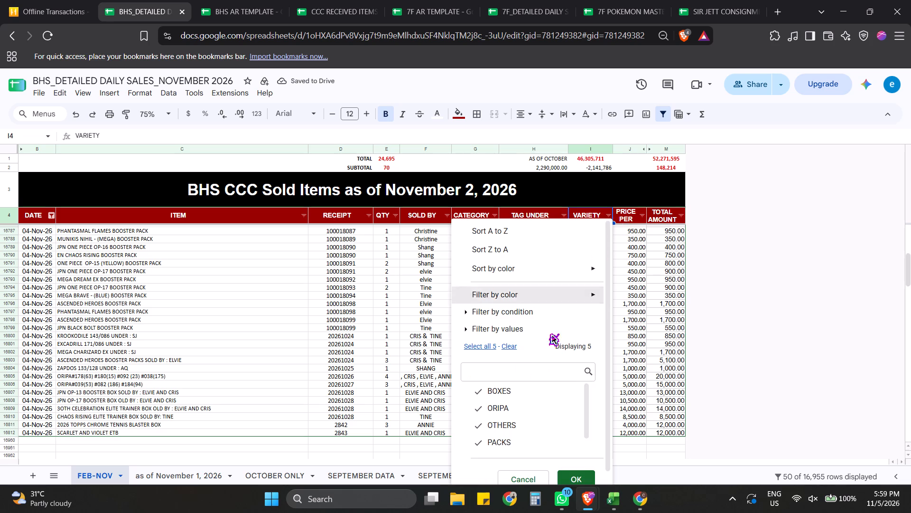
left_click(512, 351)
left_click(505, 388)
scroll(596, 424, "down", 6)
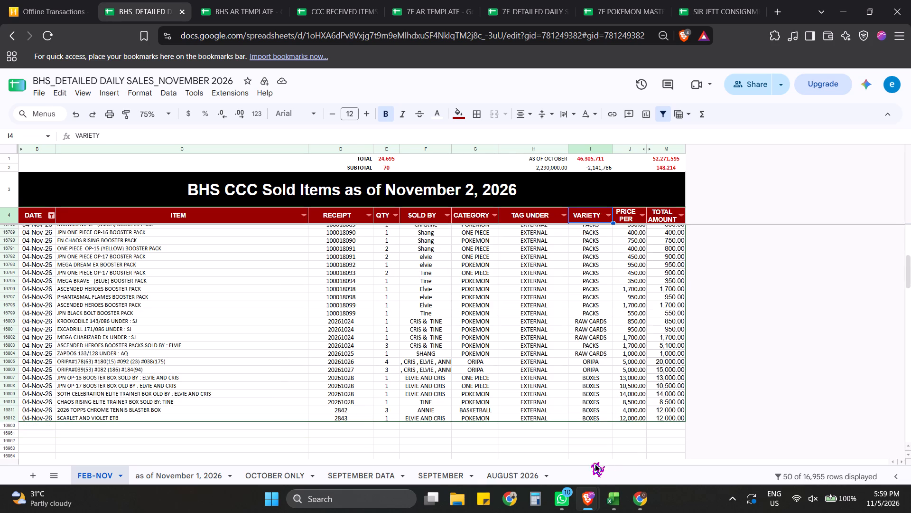
Filter the VARIETY column to BOXES only.
left_click(610, 218)
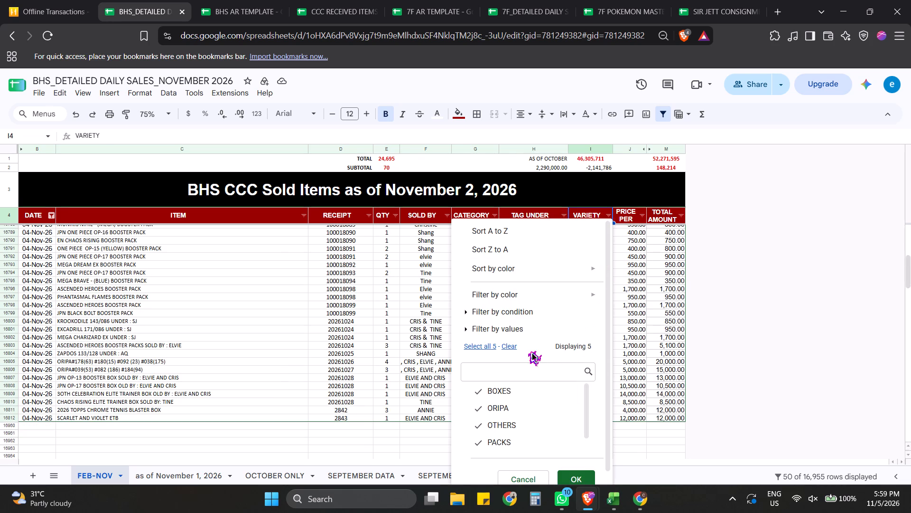
left_click(517, 347)
left_click(500, 394)
left_click(587, 475)
left_click(578, 319)
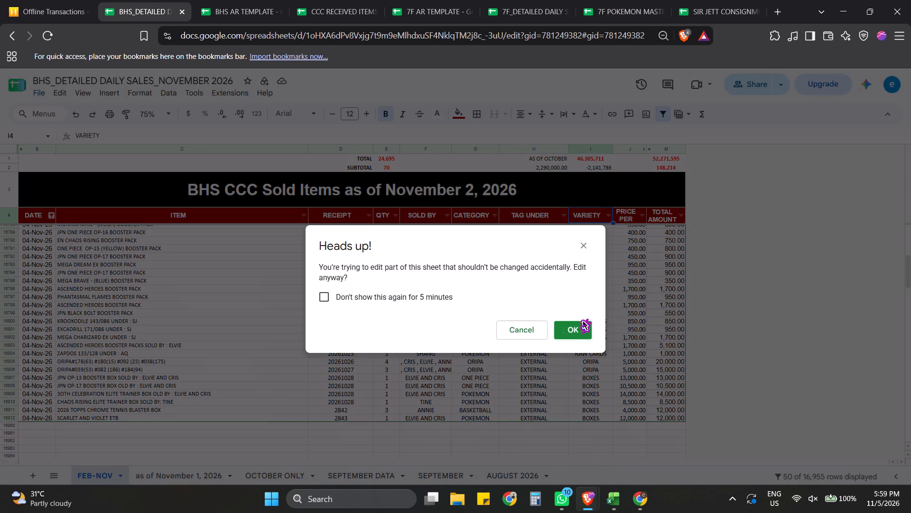
left_click(576, 324)
Review the filtered 4 November box sales, checking the items, quantities and categories against VARIETY.
scroll(538, 367, "up", 5)
scroll(453, 321, "up", 3)
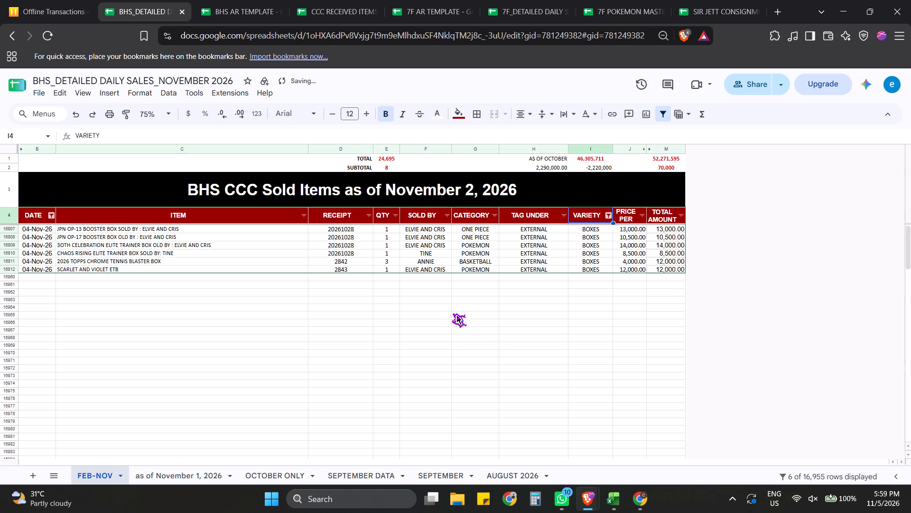
left_click(426, 292)
left_click(558, 338)
left_click(574, 241)
left_click(581, 231)
left_click(577, 270)
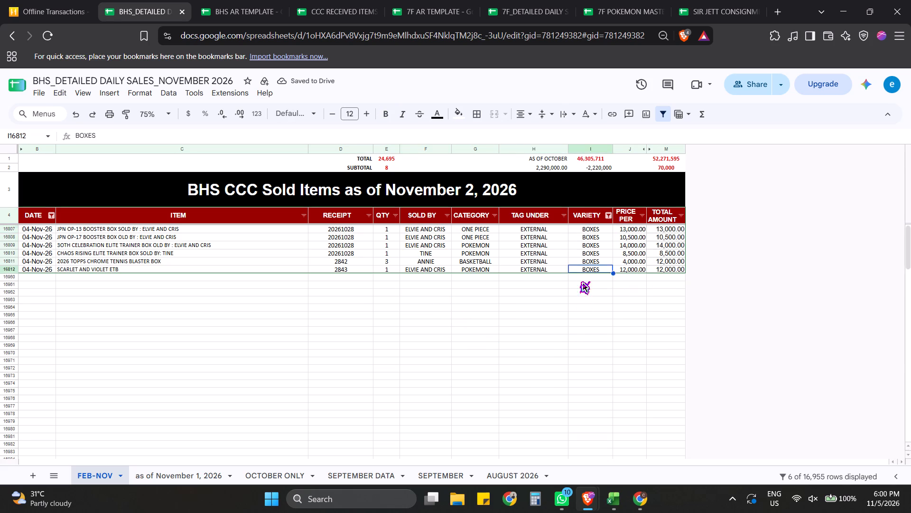
left_click(578, 304)
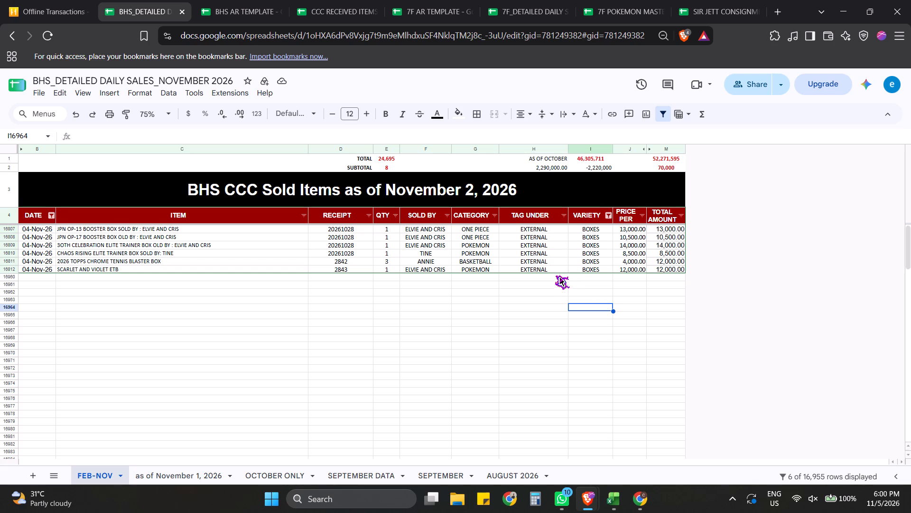
left_click(532, 324)
scroll(589, 284, "up", 3)
left_click(617, 331)
scroll(647, 305, "up", 2)
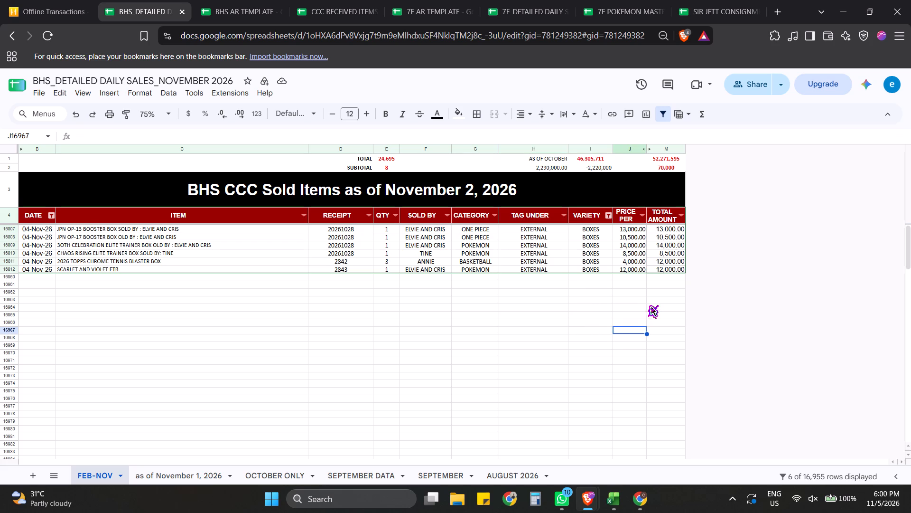
left_click(553, 325)
scroll(523, 342, "up", 3)
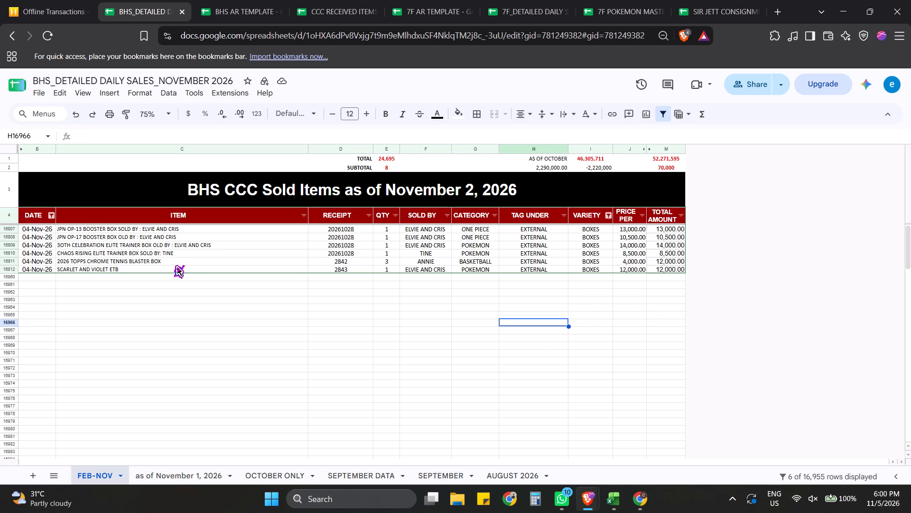
Take the 30th Celebration elite trainer box sale and search the inventory masterfile's ETB/BOOSTER/BOX sheet for 30TH.
left_click(131, 243)
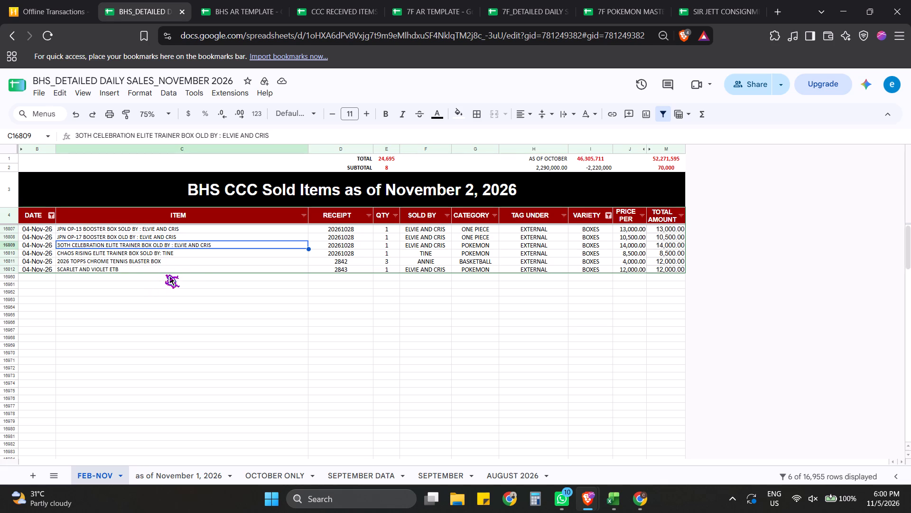
key("alt+Tab")
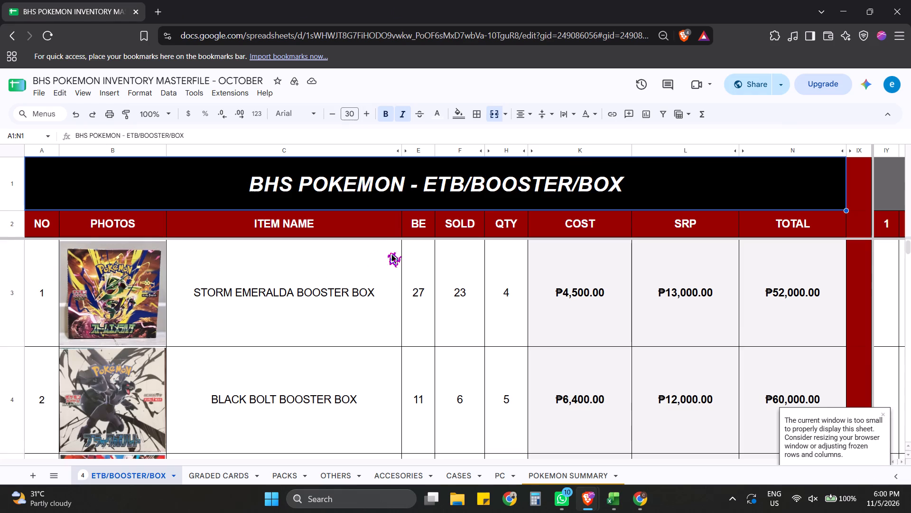
scroll(224, 285, "down", 20)
scroll(182, 362, "down", 15)
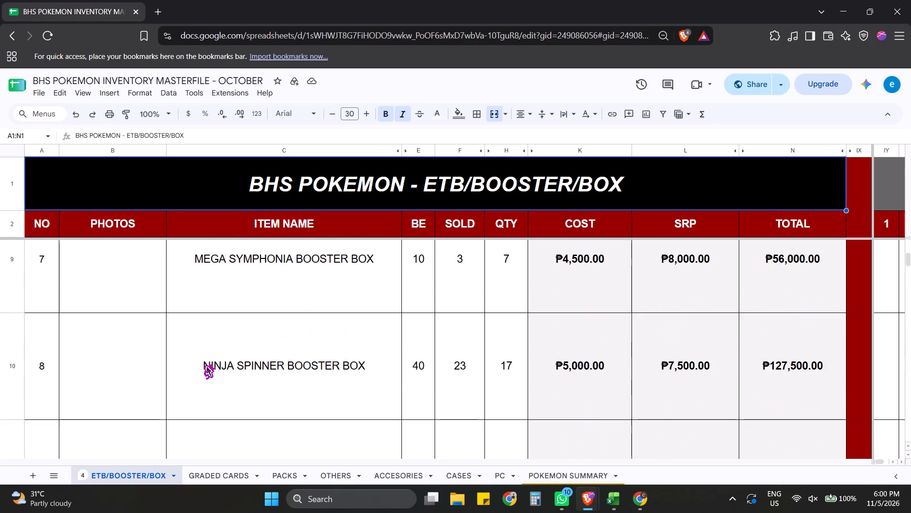
scroll(202, 364, "down", 7)
scroll(409, 325, "up", 13)
key("ctrl+f")
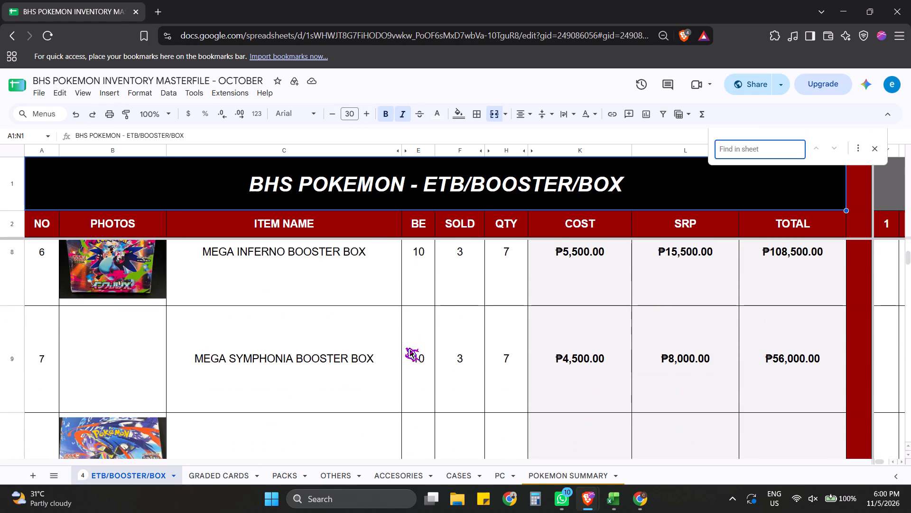
type("30TH")
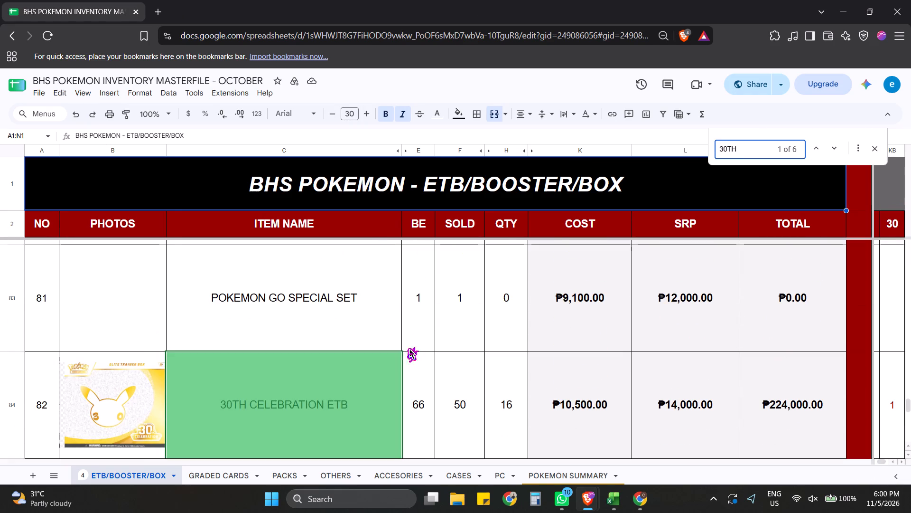
Record 1 sold for 30TH CELEBRATION ETB in the November day 4 column.
left_click(163, 119)
left_click(153, 151)
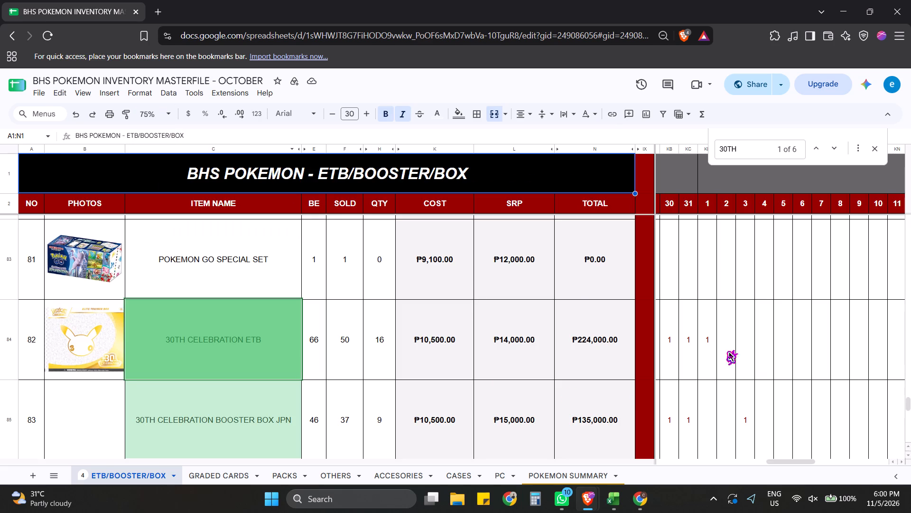
left_click(725, 350)
left_click(734, 345)
left_click(740, 345)
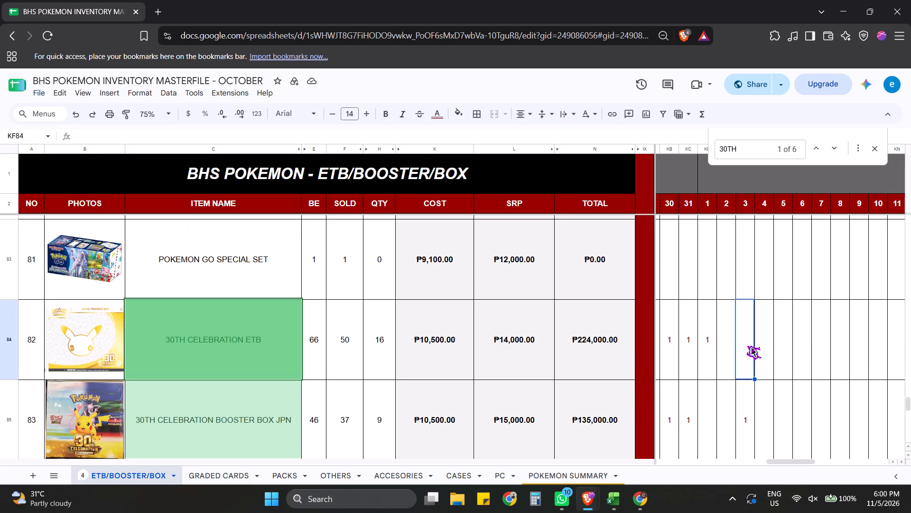
left_click(772, 343)
key("alt+Tab")
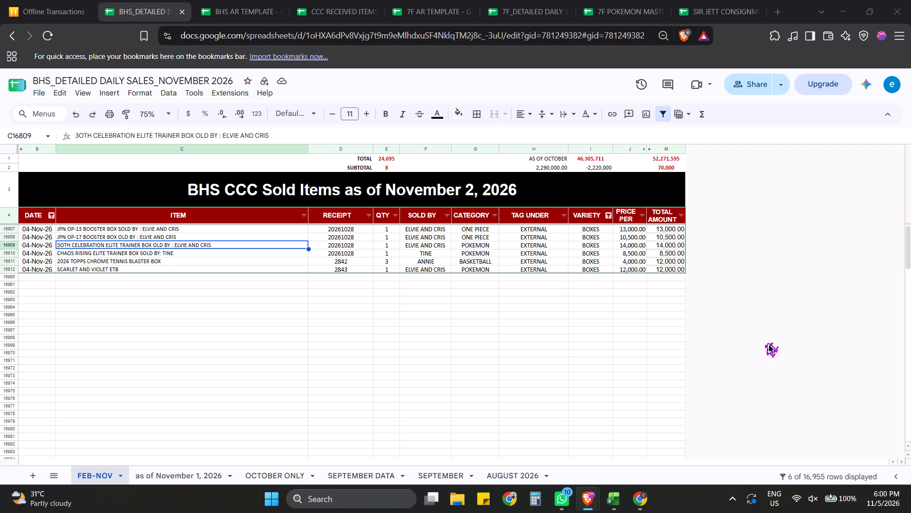
key("alt+Tab")
key("1")
Search the inventory's ETB/BOOSTER/BOX sheet for CHAOS and record 1 sold for CHAOS RISING ETB in the November day 4 column.
left_click(772, 408)
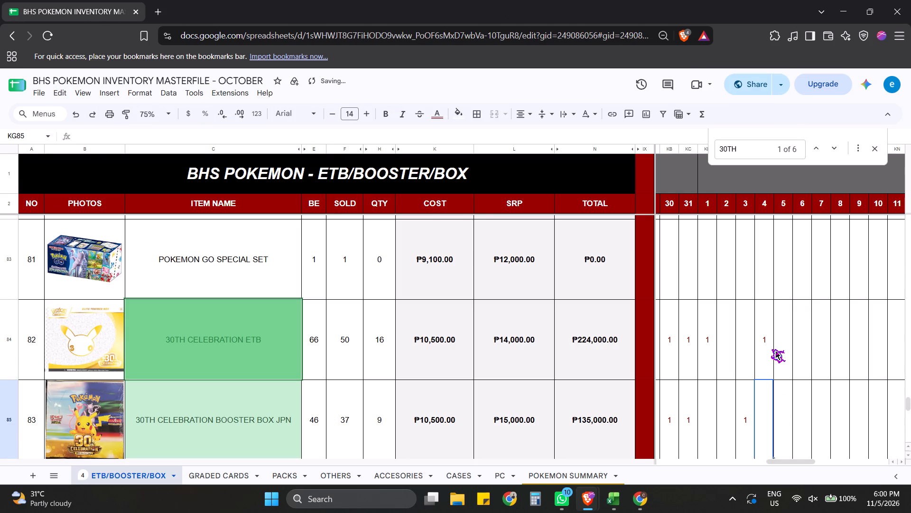
key("alt+Tab")
key("alt+Tab")
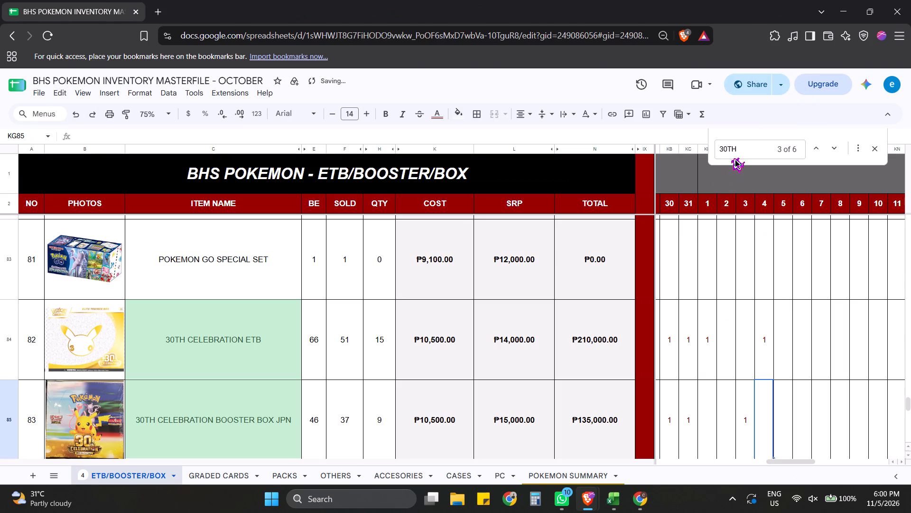
left_click_drag(744, 148, 680, 145)
type("CHAOS")
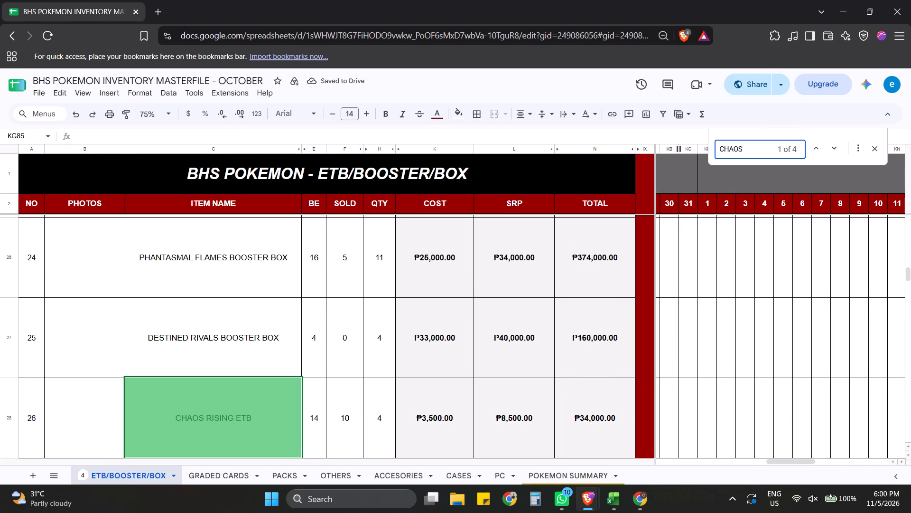
left_click(768, 422)
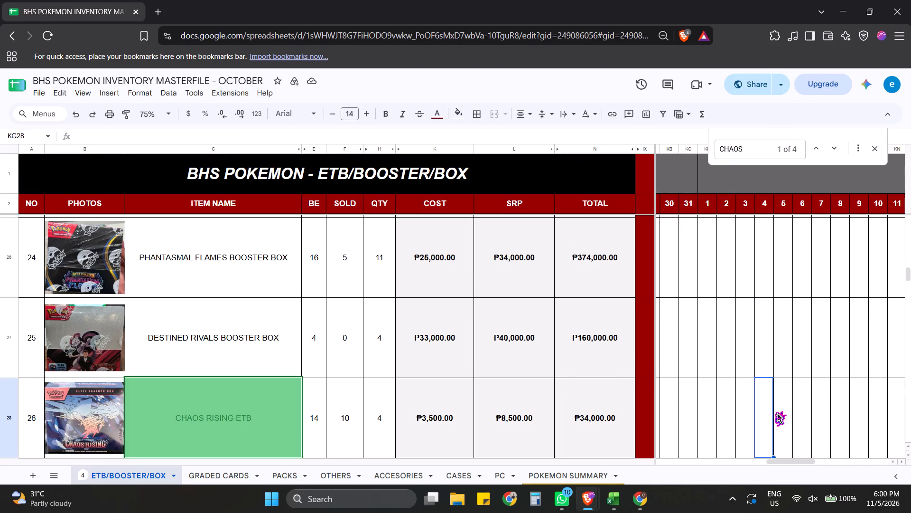
key("alt+Tab")
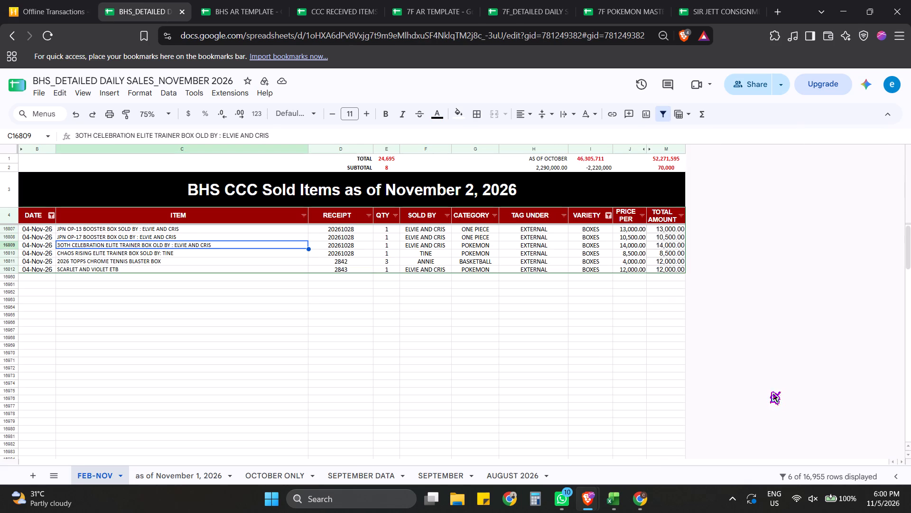
key("alt+Tab")
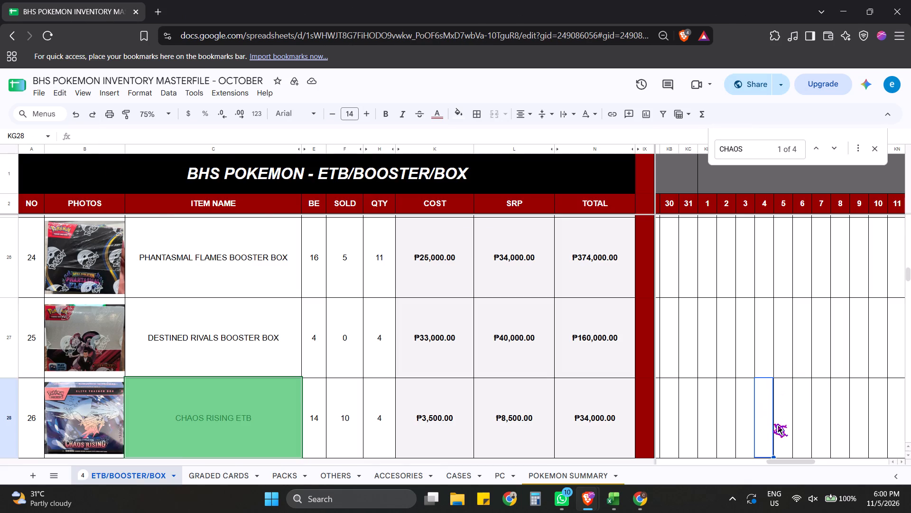
key("alt+Tab")
key("alt+Tab")
key("1")
left_click(729, 418)
left_click(768, 408)
Take the Scarlet and Violet ETB sale, search the inventory for SCARLE, and record 1 sold on November day 4 for item 45, SCARLET & VIOLET ETB.
key("alt+Tab")
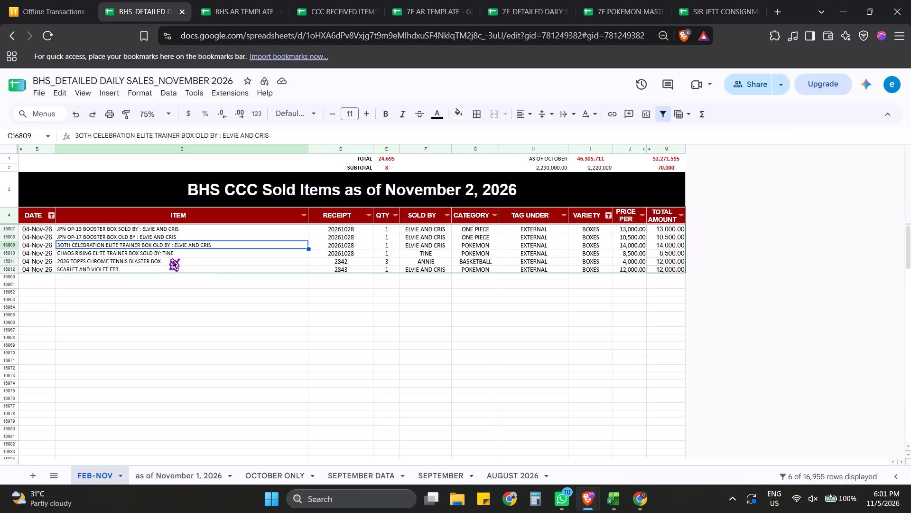
left_click(168, 258)
left_click(155, 266)
left_click(155, 263)
left_click(152, 267)
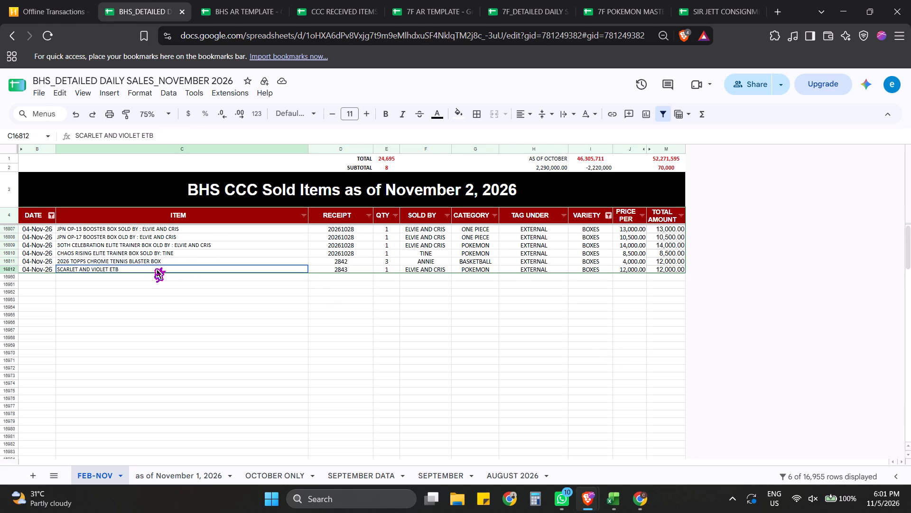
key("alt+Tab")
left_click_drag(748, 145, 671, 142)
key("s")
type("CARLE")
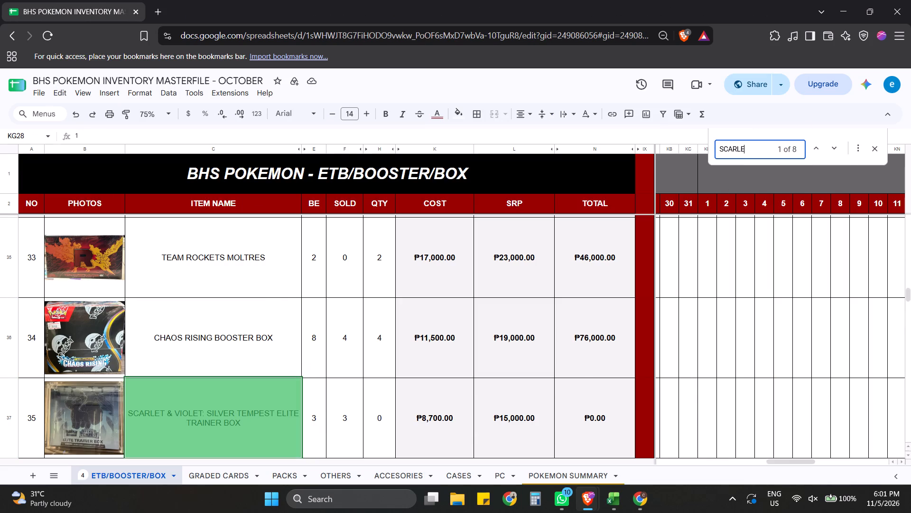
left_click(837, 146)
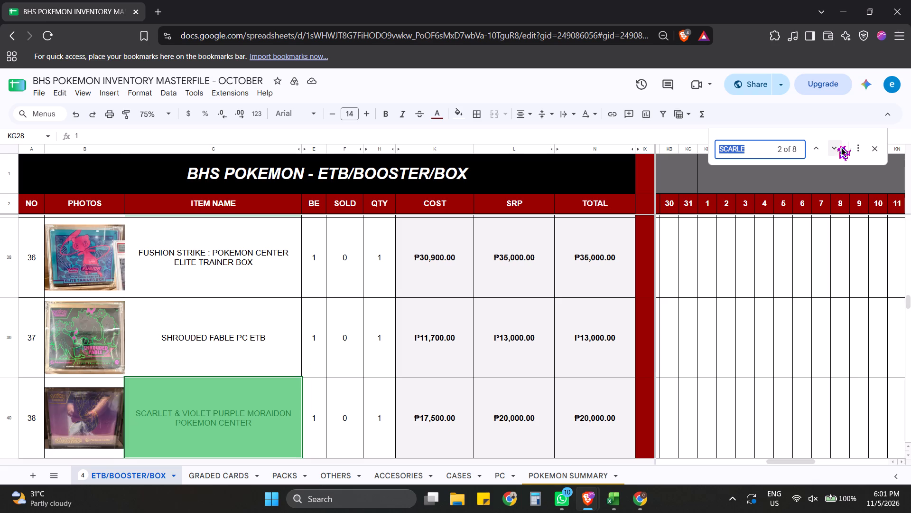
left_click(837, 146)
left_click(837, 146)
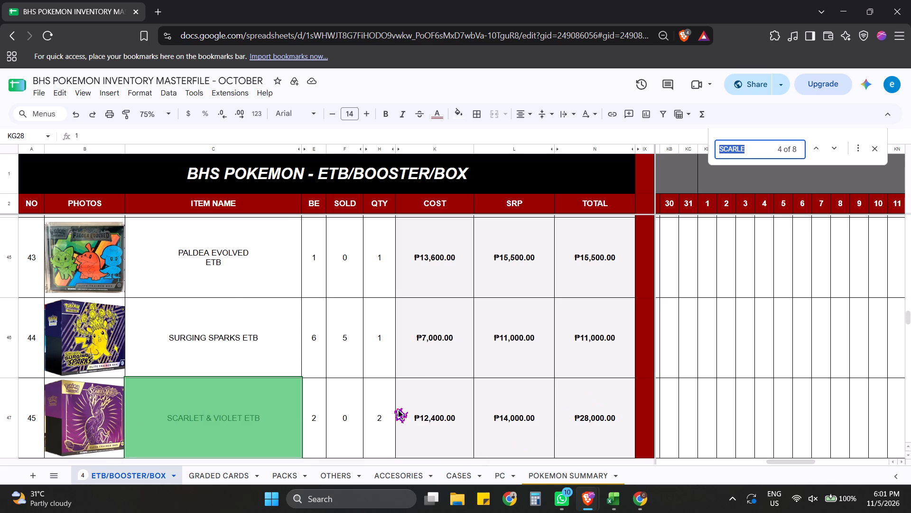
left_click(762, 422)
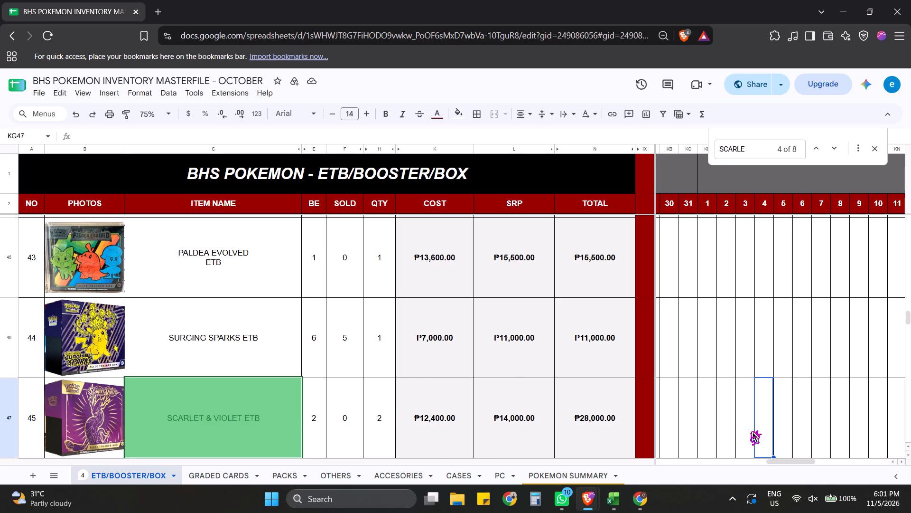
key("1")
left_click(707, 416)
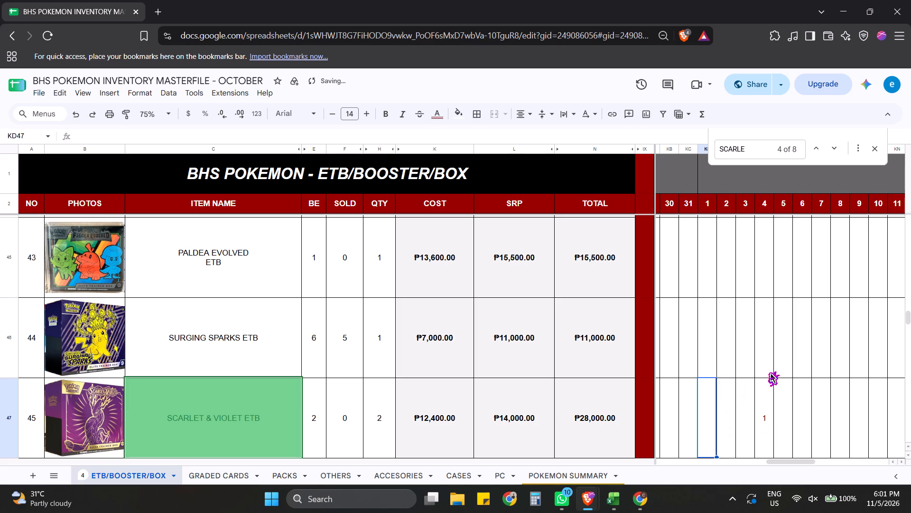
key("alt+Tab")
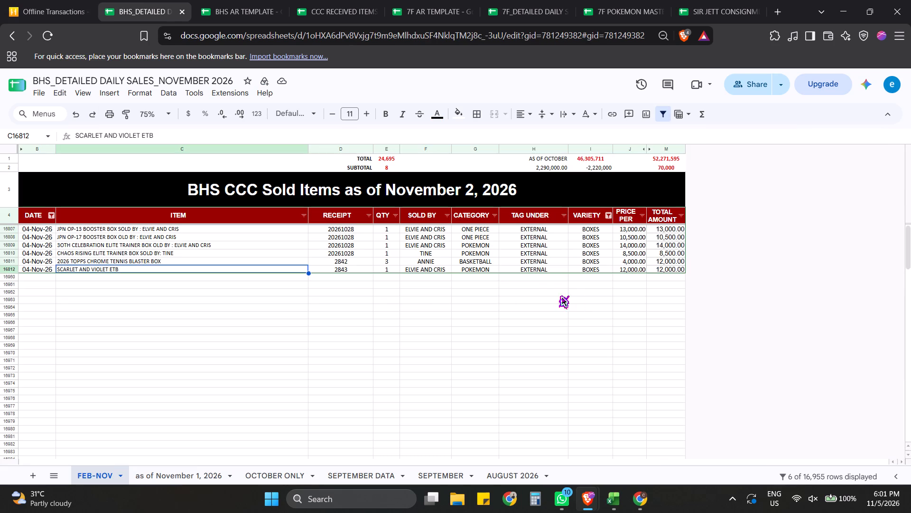
key("alt+Tab")
Extend the SOLD formula of the first item, STORM EMERALDA BOOSTER BOX, through November's last column as =SUM(O3:LG3).
scroll(422, 360, "up", 20)
scroll(422, 360, "up", 7)
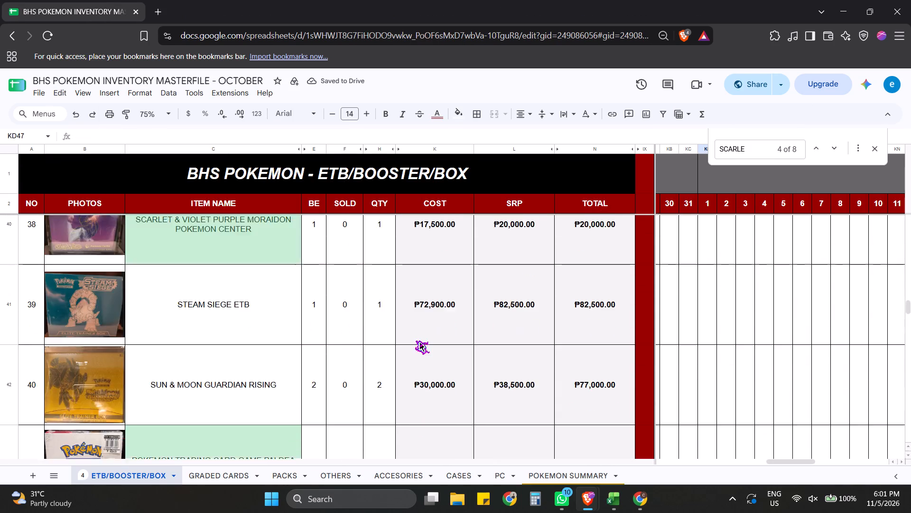
scroll(415, 340, "up", 20)
scroll(415, 340, "up", 20)
scroll(415, 340, "up", 13)
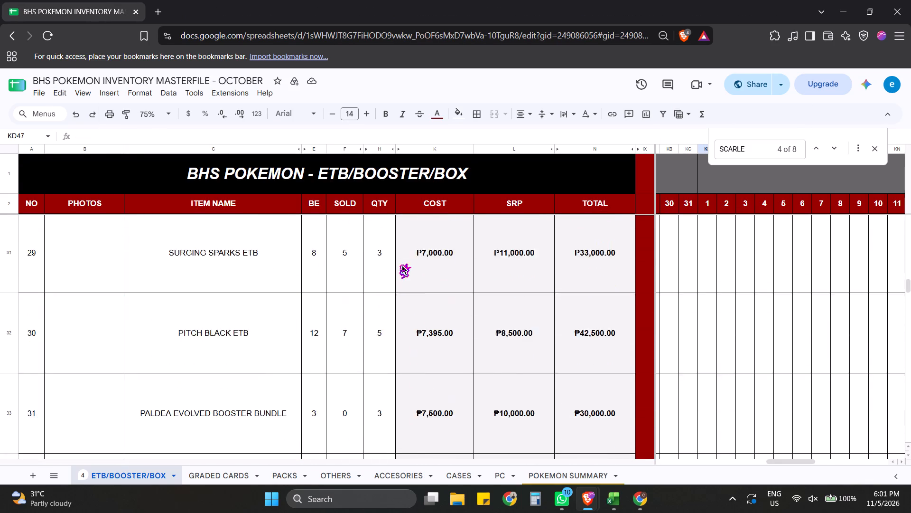
scroll(398, 264, "up", 20)
scroll(398, 264, "up", 20)
left_click(371, 283)
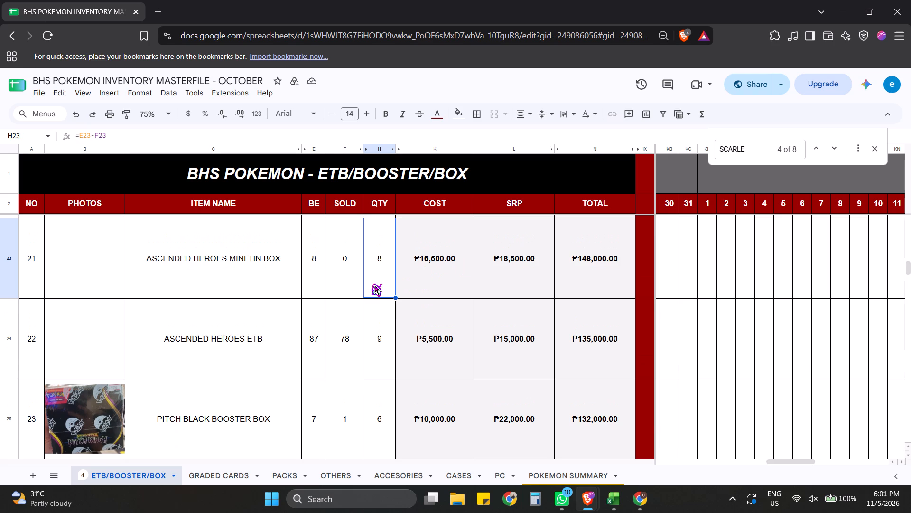
key("ctrl+Up")
key("Down")
key("Left")
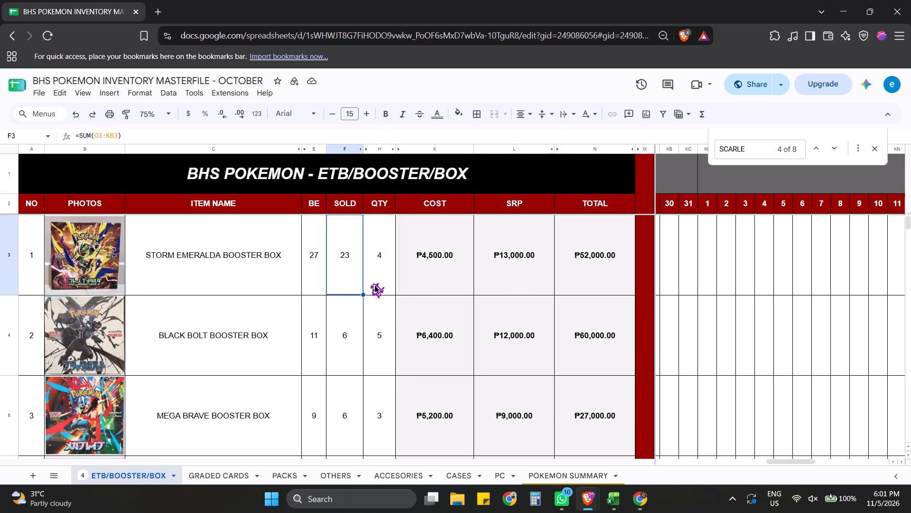
left_click_drag(807, 460, 910, 462)
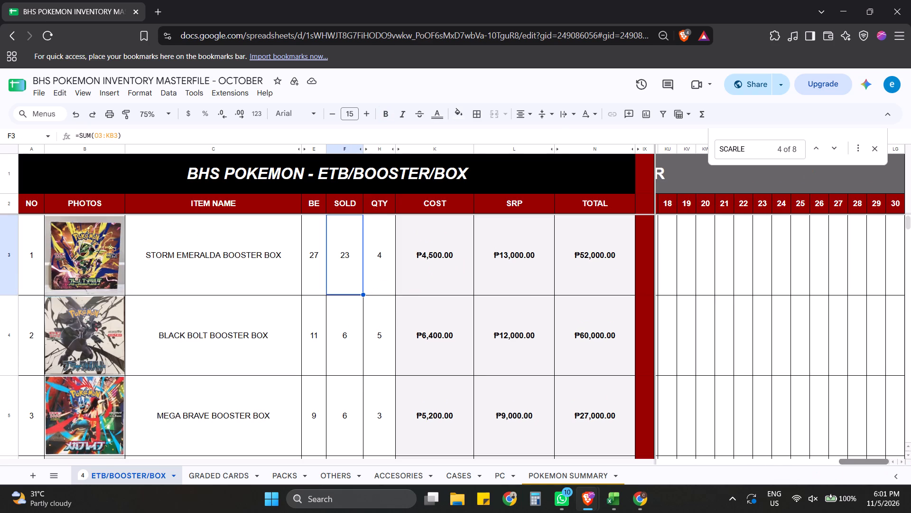
left_click_drag(910, 462, 874, 465)
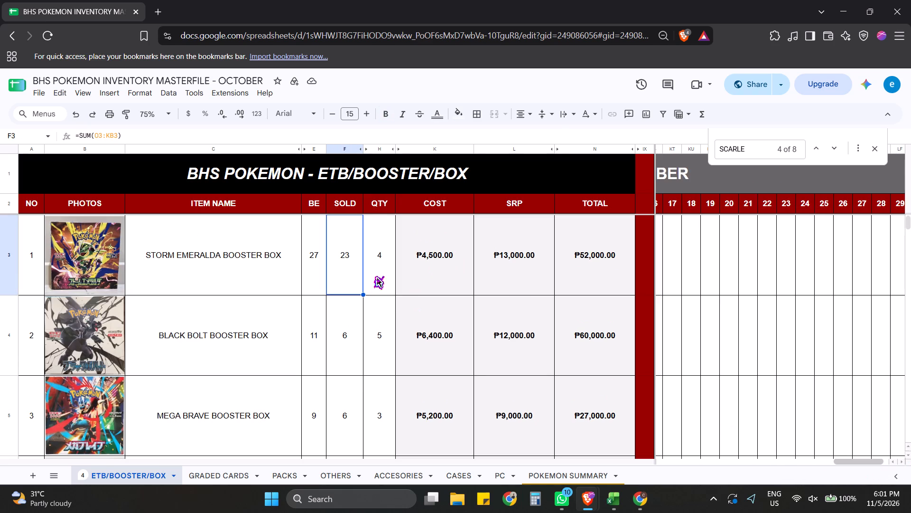
left_click(346, 259)
left_click(112, 131)
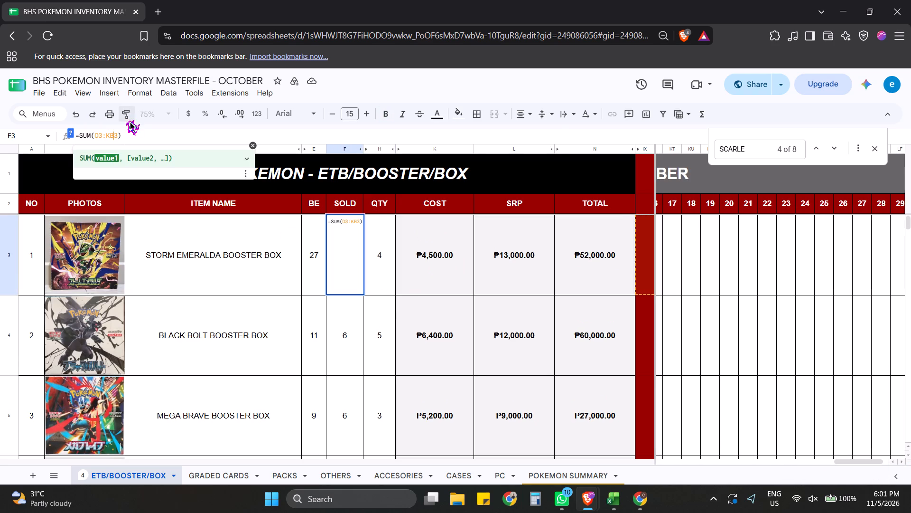
key("BackSpace")
key("BackSpace")
type("LG")
key("Return")
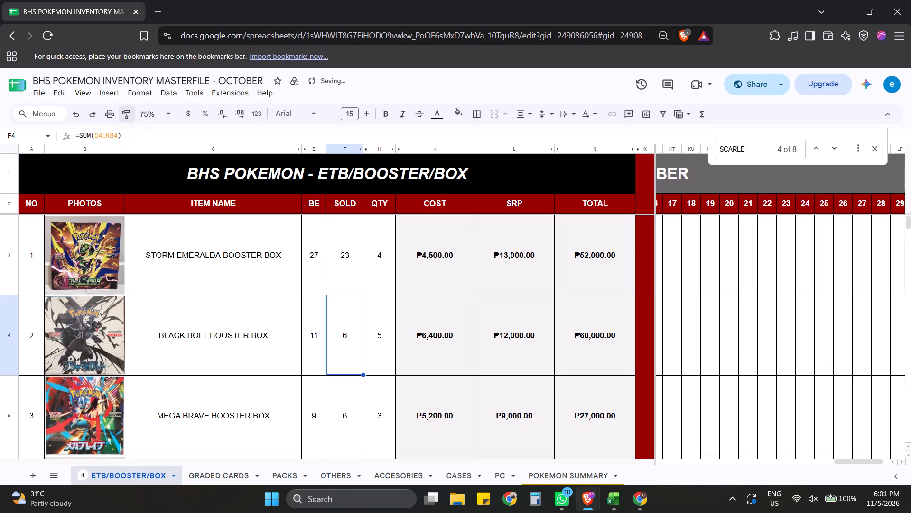
Fill the updated SOLD formula from row 3 down to row 98, the last item above the subtotal.
left_click(344, 269)
double_click(364, 294)
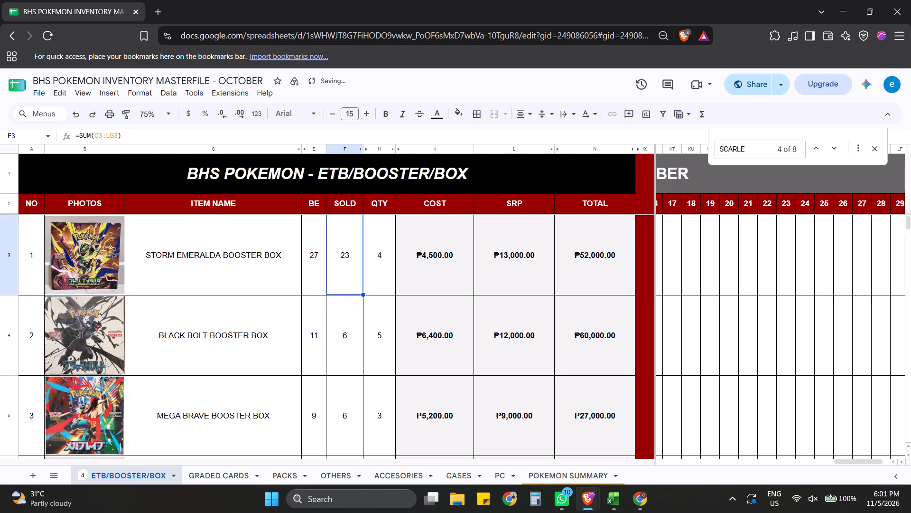
left_click_drag(365, 295, 357, 512)
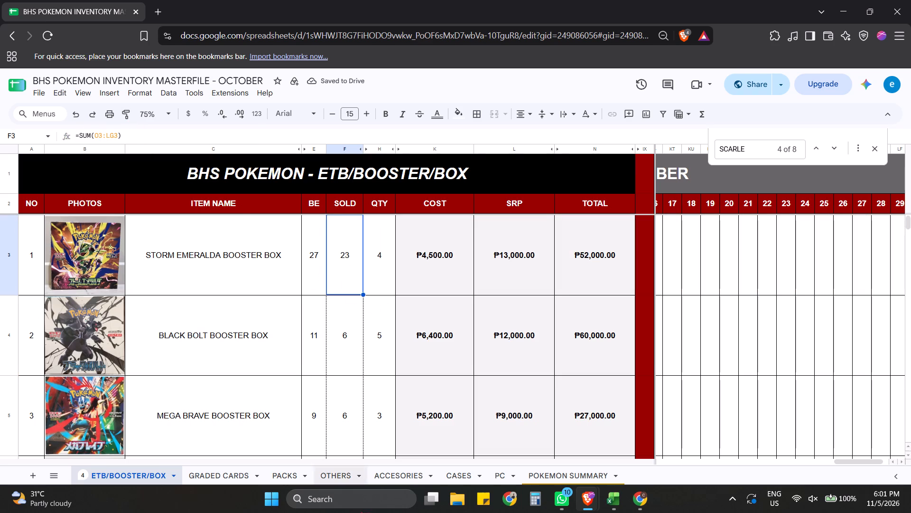
left_click_drag(357, 512, 358, 503)
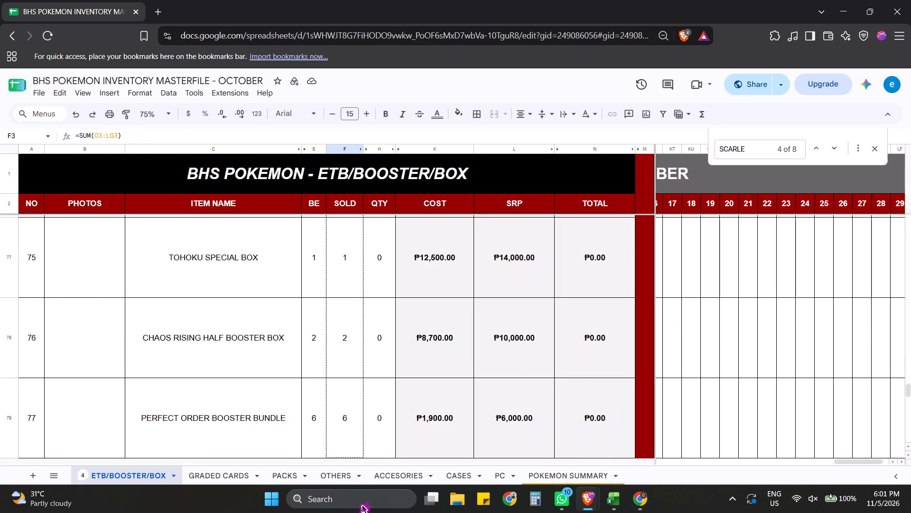
left_click_drag(358, 503, 356, 408)
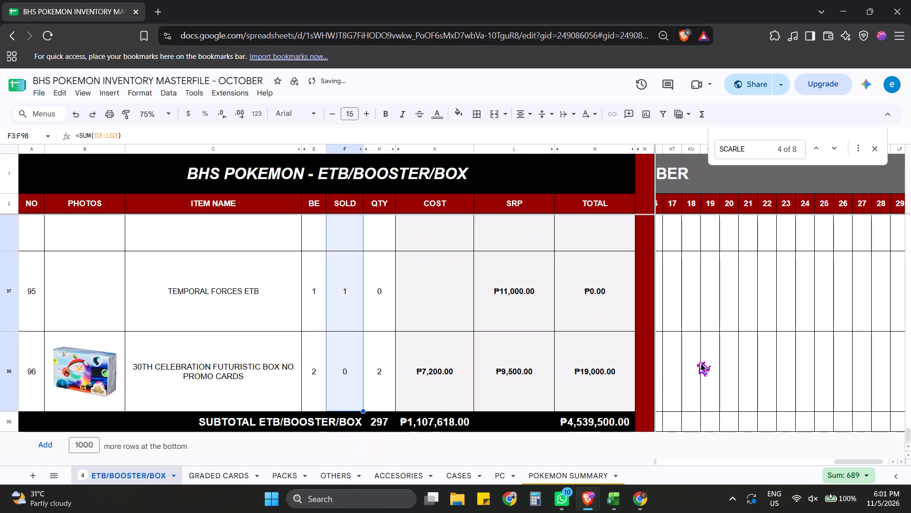
left_click(741, 350)
Compare the inventory's SCARLE matches with the Scarlet and Violet ETB sale in the daily sales sheet.
scroll(746, 349, "up", 6)
scroll(758, 351, "up", 17)
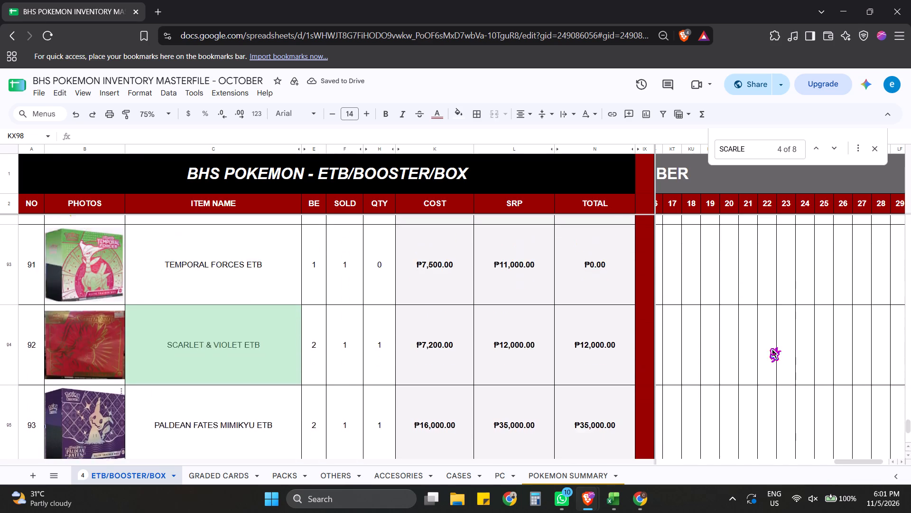
scroll(768, 347, "up", 19)
left_click(834, 146)
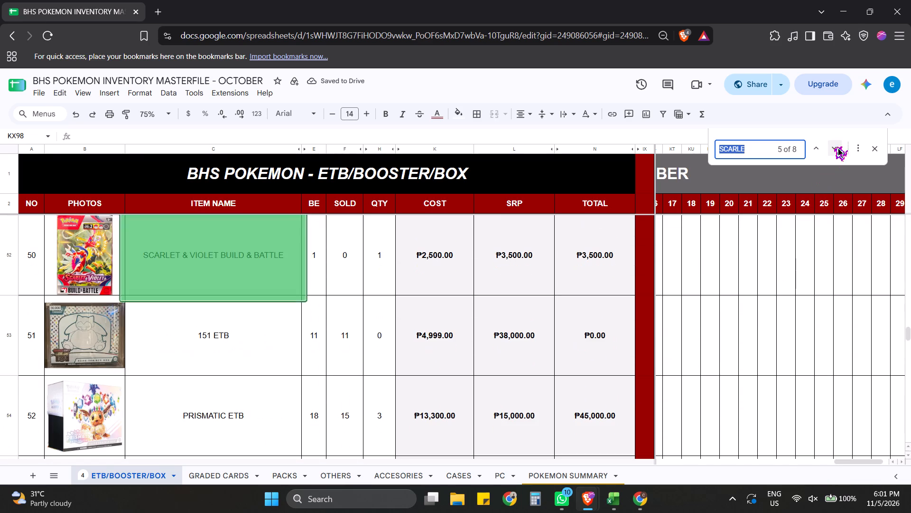
left_click(816, 145)
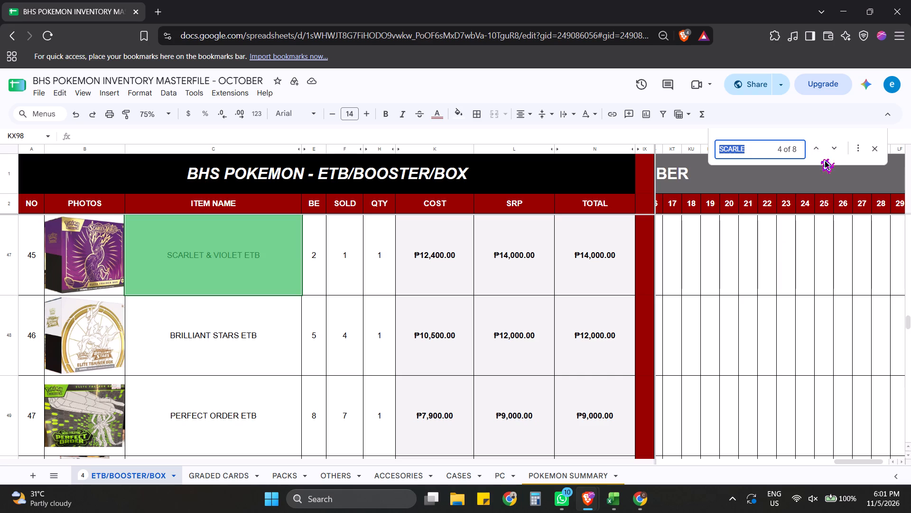
left_click(820, 145)
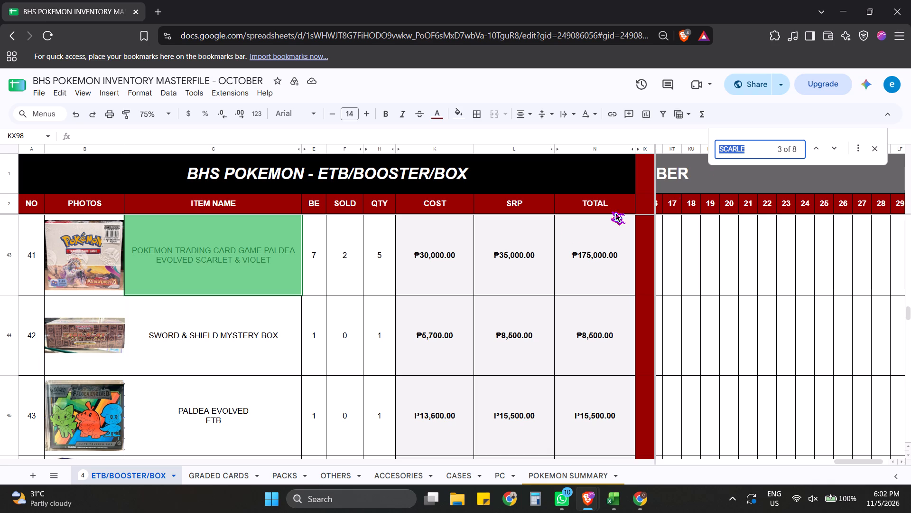
key("alt+Tab")
key("alt+Tab")
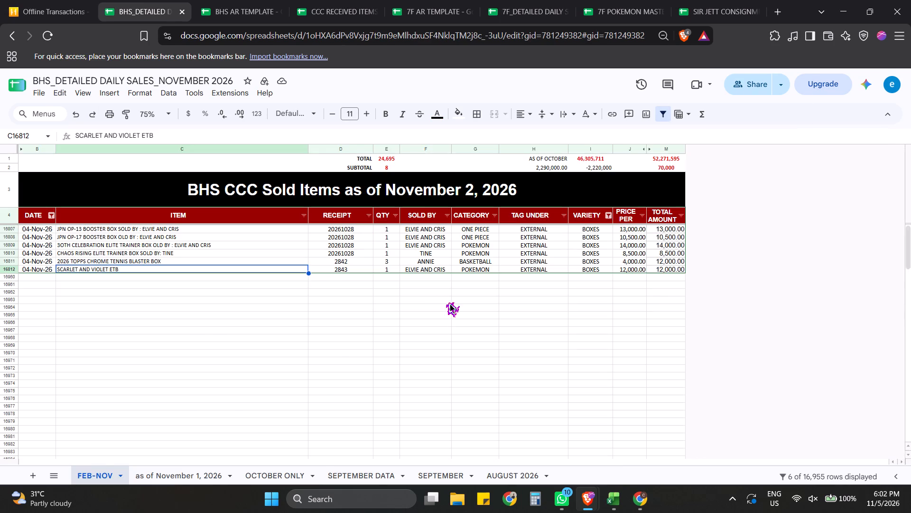
key("alt+Tab")
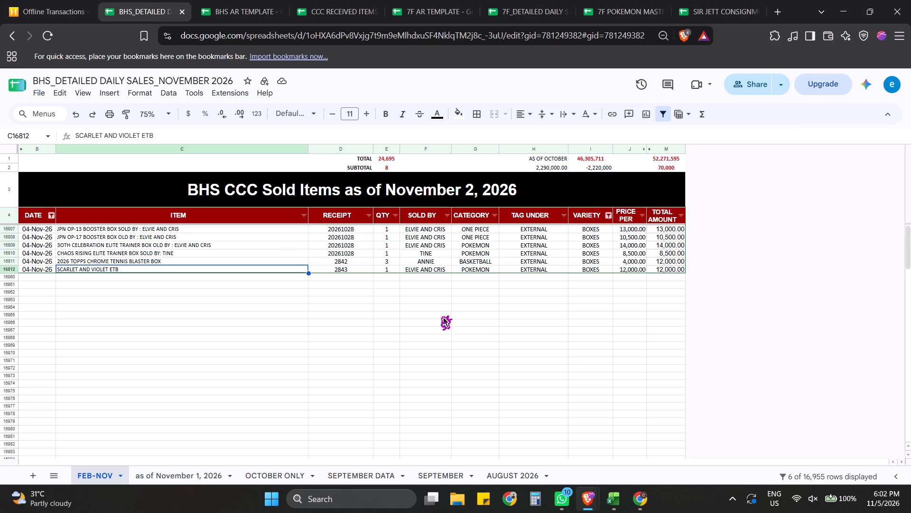
Take the JPN OP-13 booster box sale from the daily sales sheet and open BHS ONE PIECE INVENTORY MASTERFILE - OCTOBER in a new tab.
left_click(117, 236)
left_click(109, 226)
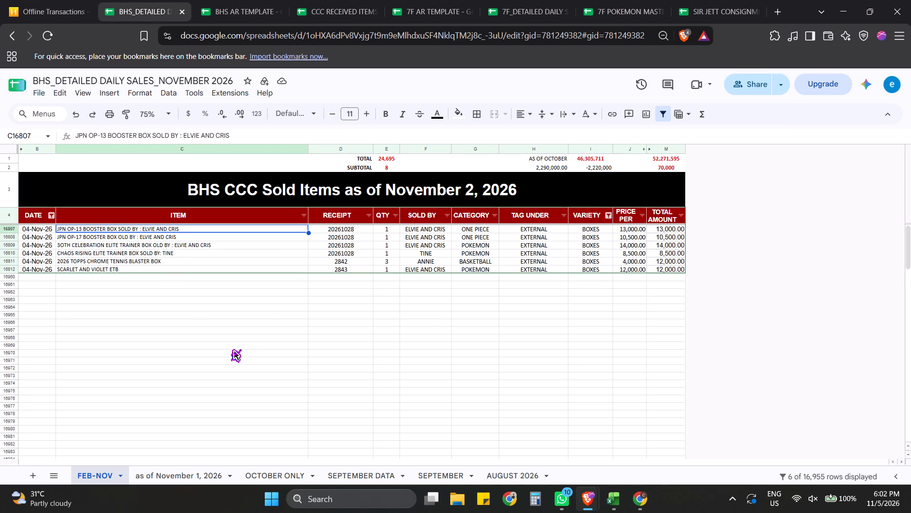
key("alt+Tab")
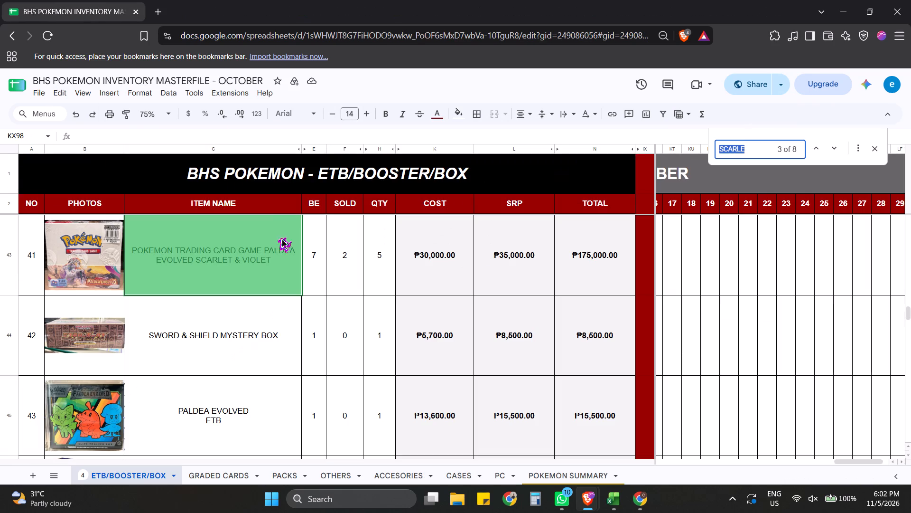
key("alt+Tab")
left_click(297, 336)
key("alt+Tab")
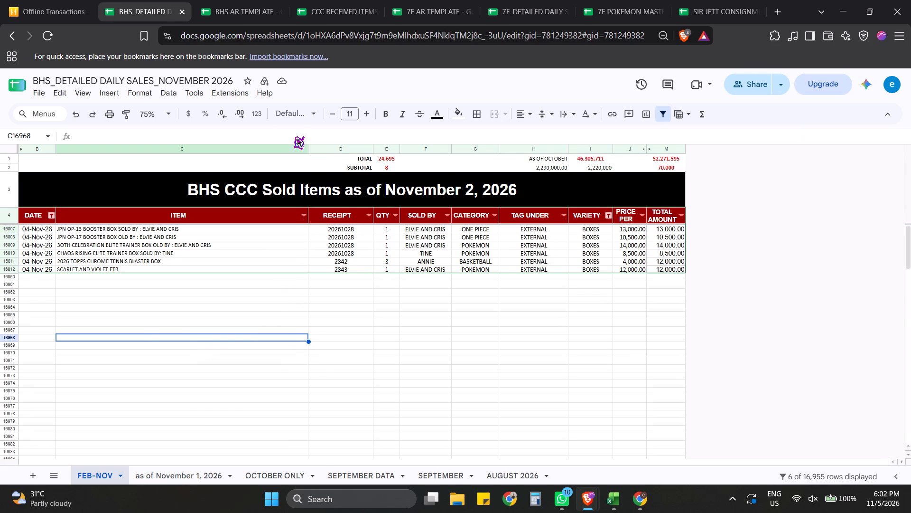
left_click(162, 11)
left_click(197, 31)
type("BHS ONE")
left_click(228, 69)
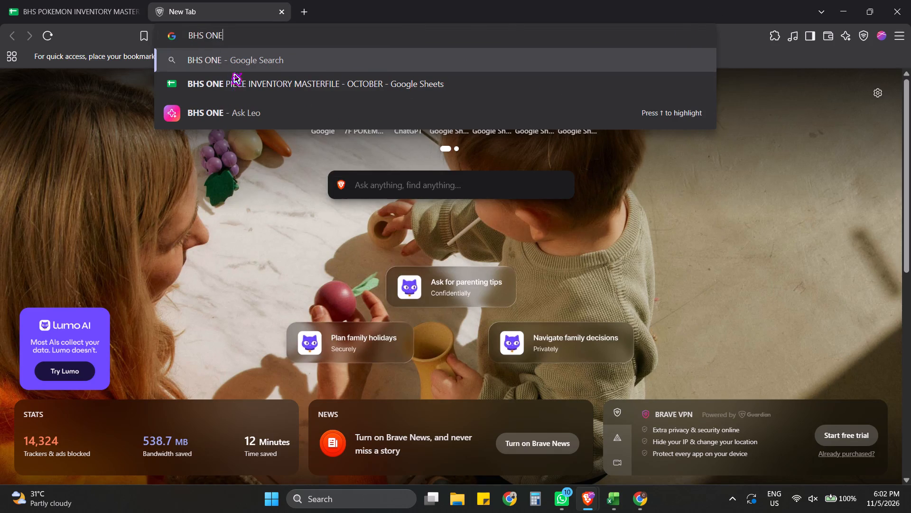
left_click(233, 79)
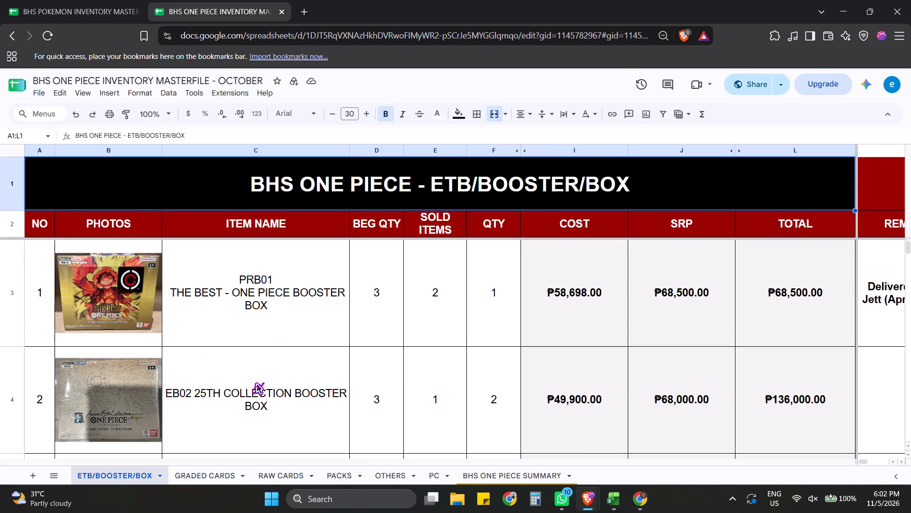
Look through the ETB/BOOSTER/BOX item list down to the subtotal for the Japanese OP13 booster box.
scroll(252, 382, "down", 15)
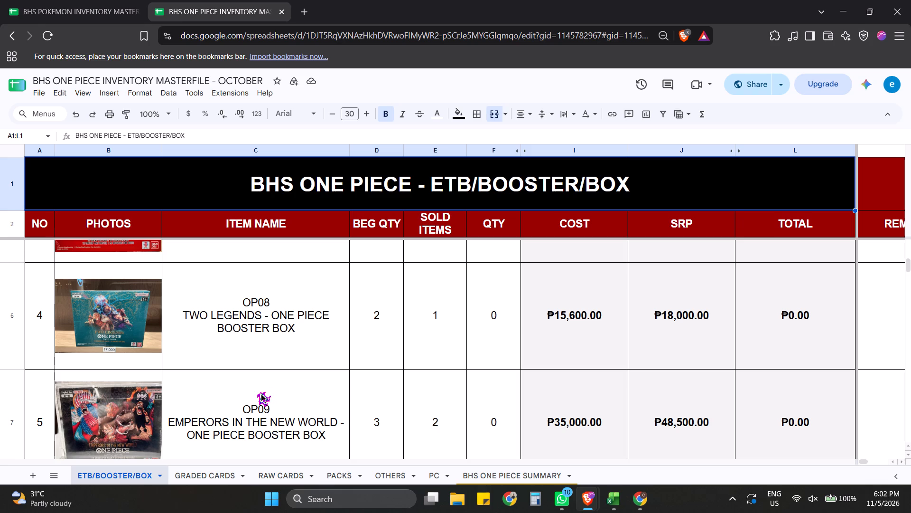
left_click(257, 392)
scroll(265, 372, "down", 6)
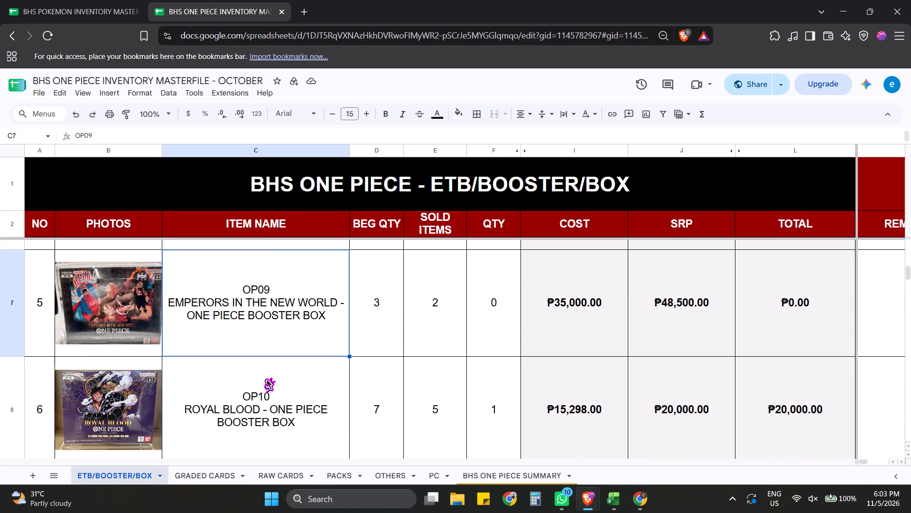
scroll(262, 378, "down", 6)
scroll(293, 358, "up", 3)
scroll(293, 357, "down", 18)
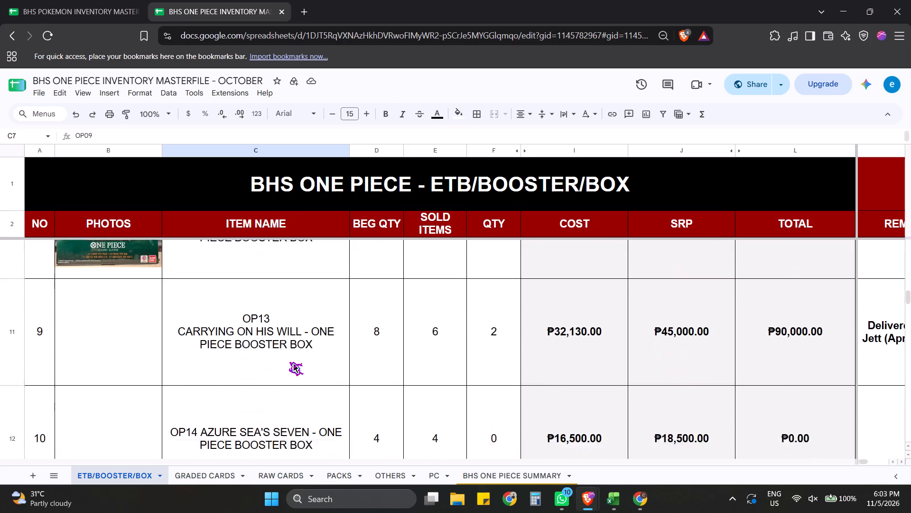
scroll(289, 361, "down", 20)
scroll(272, 371, "down", 7)
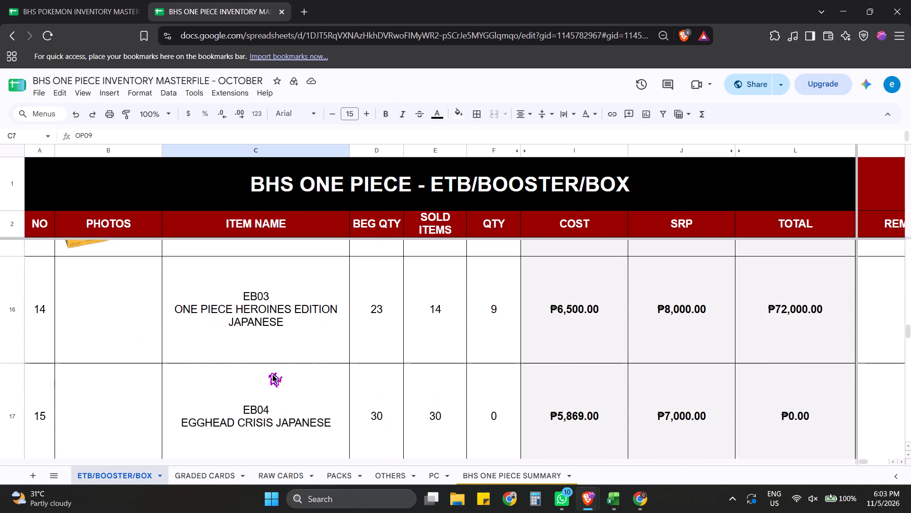
scroll(266, 373, "down", 12)
scroll(230, 390, "down", 6)
scroll(279, 400, "down", 8)
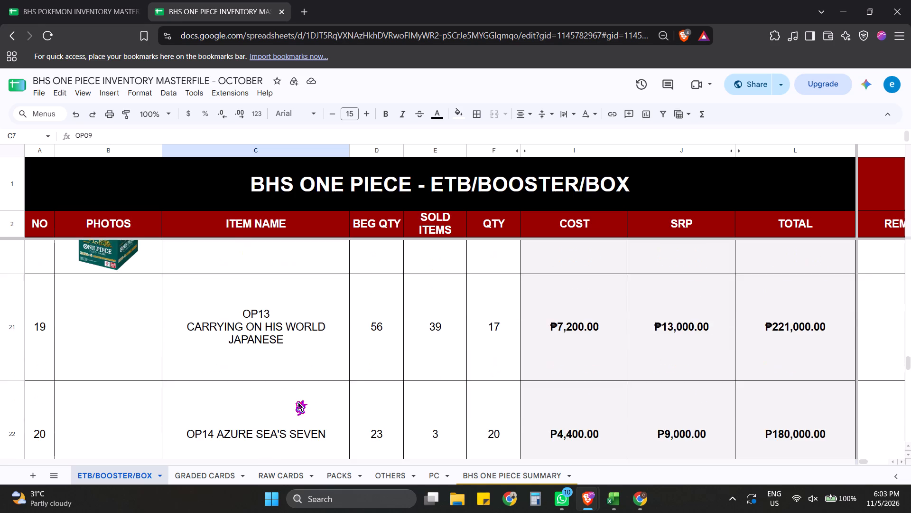
scroll(288, 397, "down", 16)
scroll(290, 394, "down", 7)
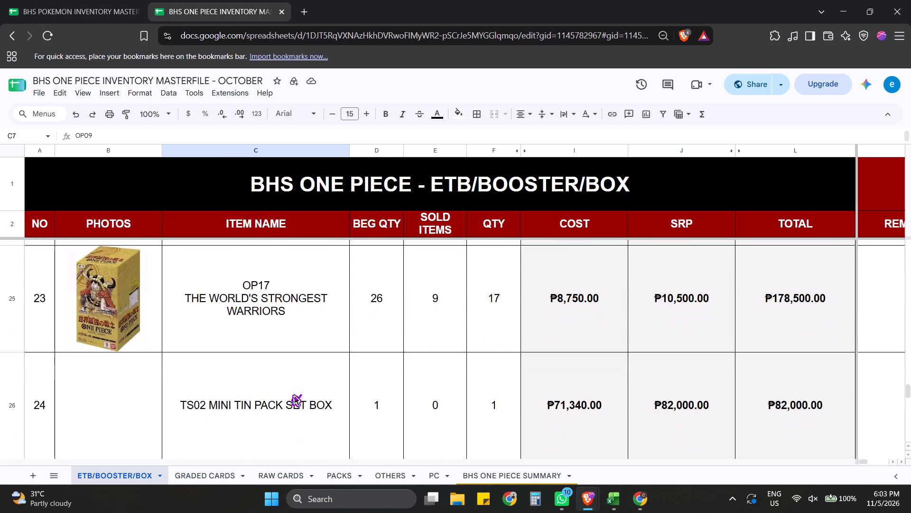
scroll(289, 395, "down", 8)
scroll(287, 376, "down", 20)
scroll(287, 376, "down", 10)
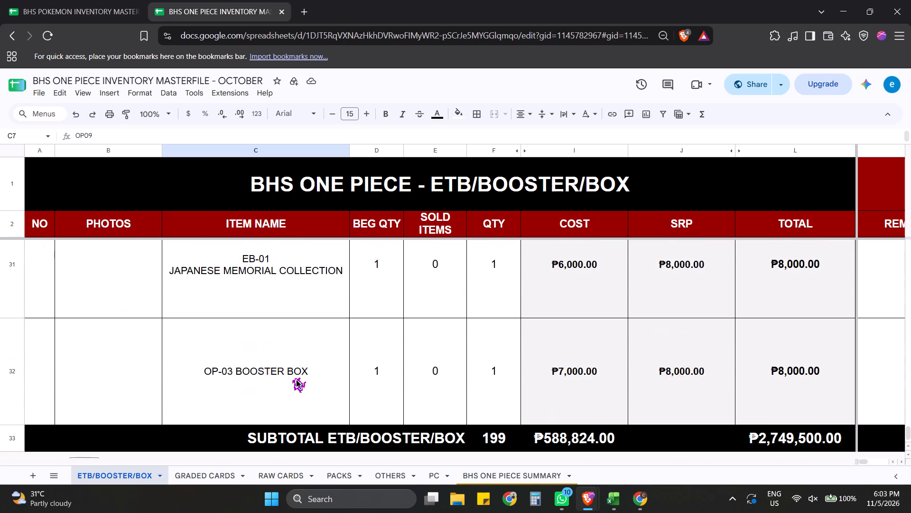
scroll(295, 376, "up", 20)
scroll(295, 376, "up", 16)
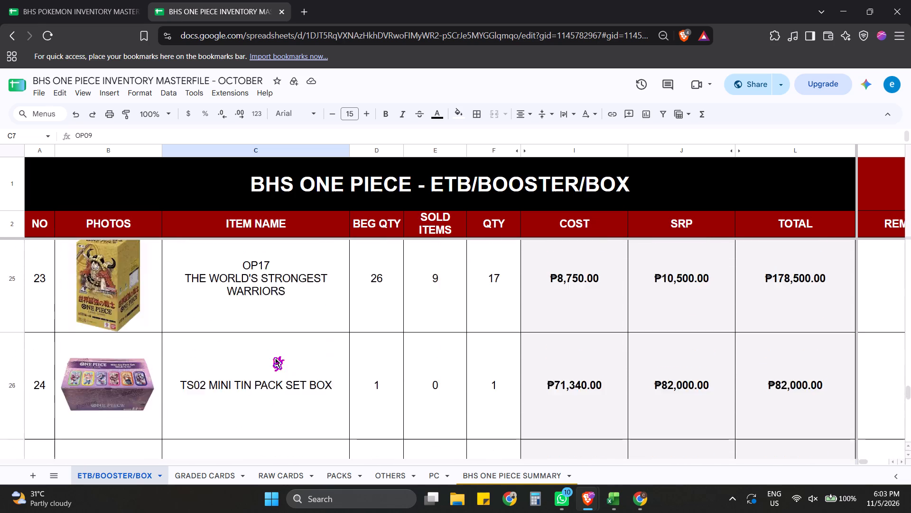
scroll(271, 356, "up", 15)
scroll(260, 342, "up", 13)
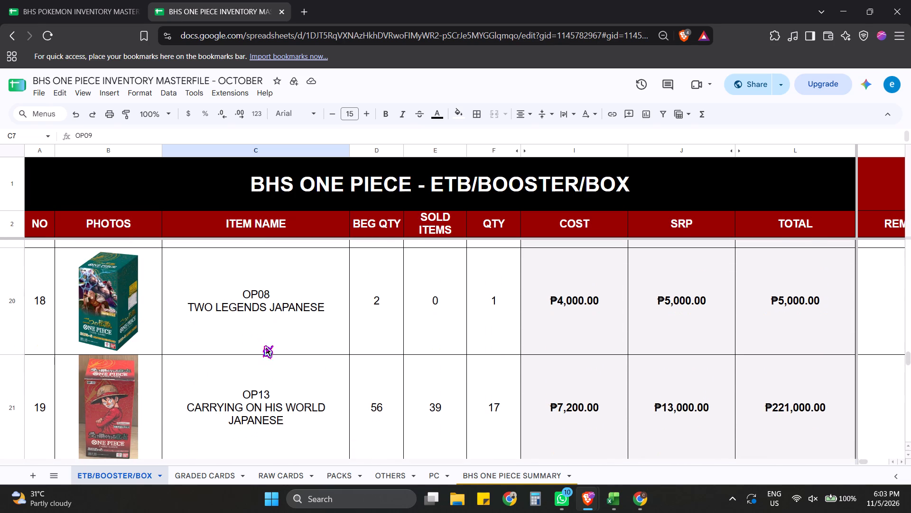
scroll(266, 352, "down", 5)
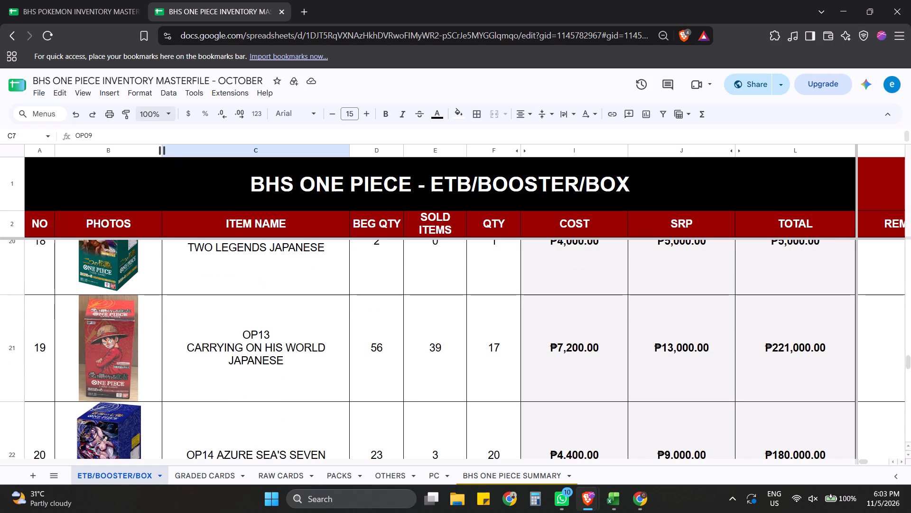
Record 1 sold on November day 4 for item 19, OP13 CARRYING ON HIS WORLD JAPANESE.
left_click(149, 115)
left_click(155, 155)
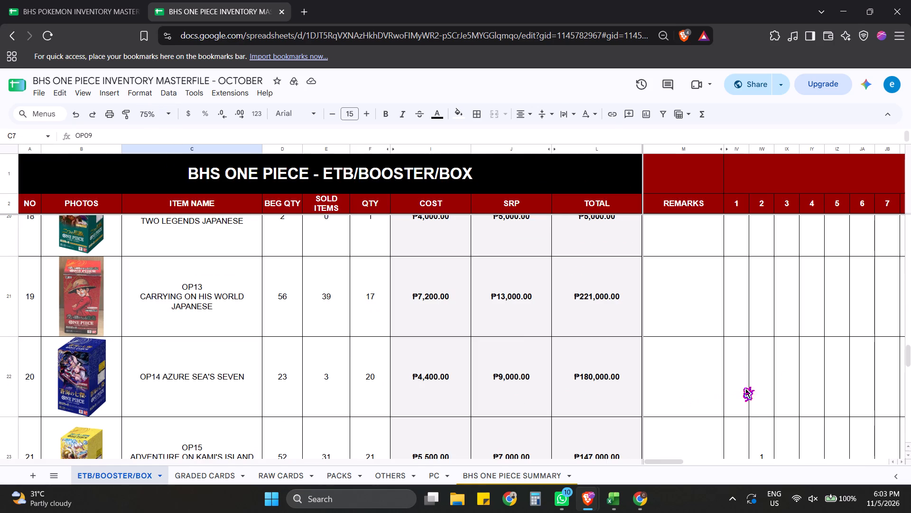
left_click(785, 372)
key("Tab")
key("Tab")
key("Tab")
key("Tab")
key("Tab")
key("Tab")
key("Tab")
key("Tab")
key("Tab")
key("Tab")
key("Tab")
key("Tab")
key("Tab")
key("Tab")
key("Tab")
key("Tab")
key("Tab")
key("Tab")
key("Tab")
key("Tab")
key("Tab")
key("Tab")
key("Tab")
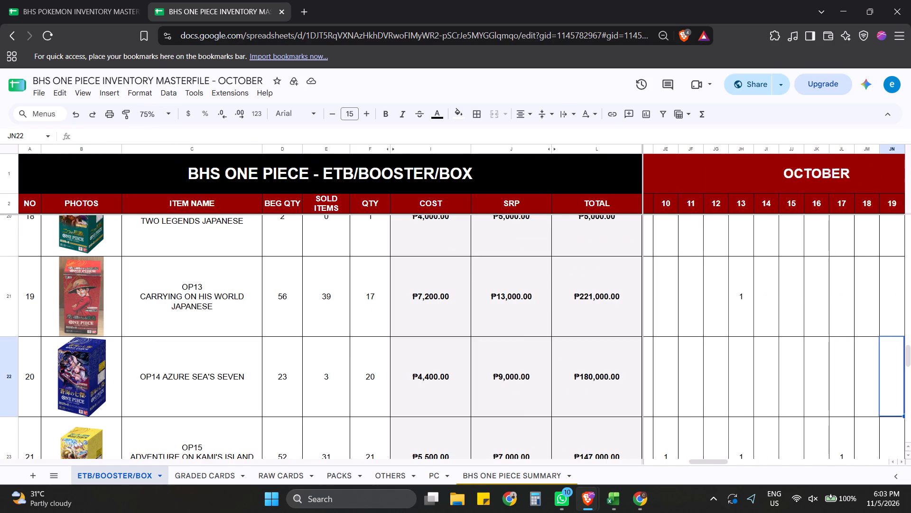
key("Tab")
key("Tab")
left_click(782, 313)
key("Tab")
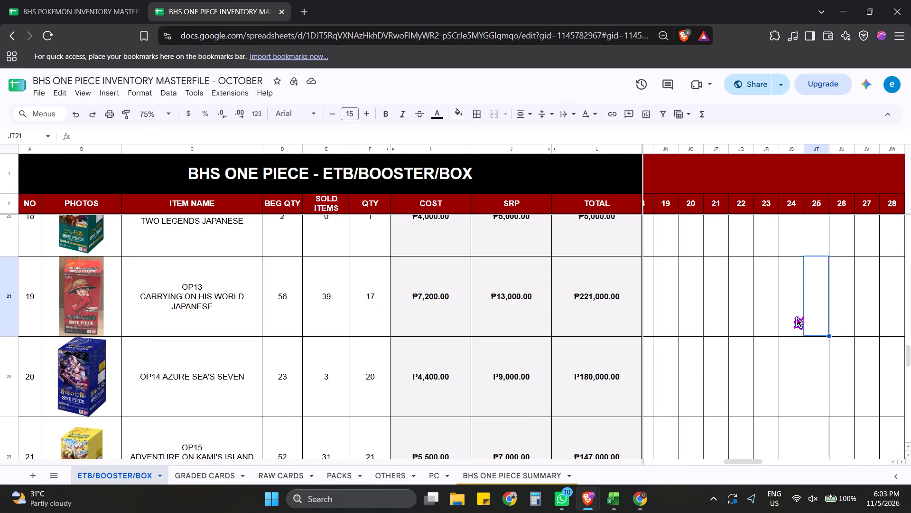
key("Tab")
key("Tab")
key("Tab")
key("Tab")
key("Tab")
key("Tab")
key("Tab")
key("Tab")
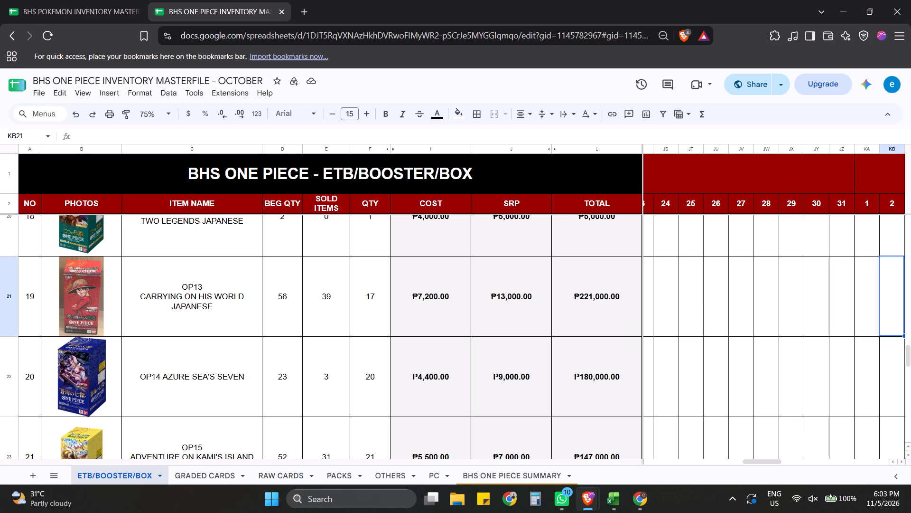
key("Tab")
key("Tab")
key("Tab")
left_click(869, 297)
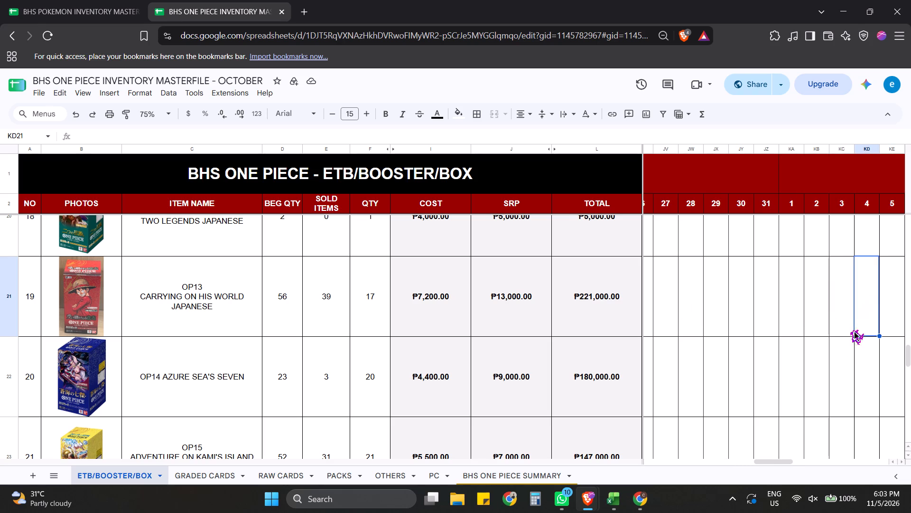
key("1")
left_click(840, 385)
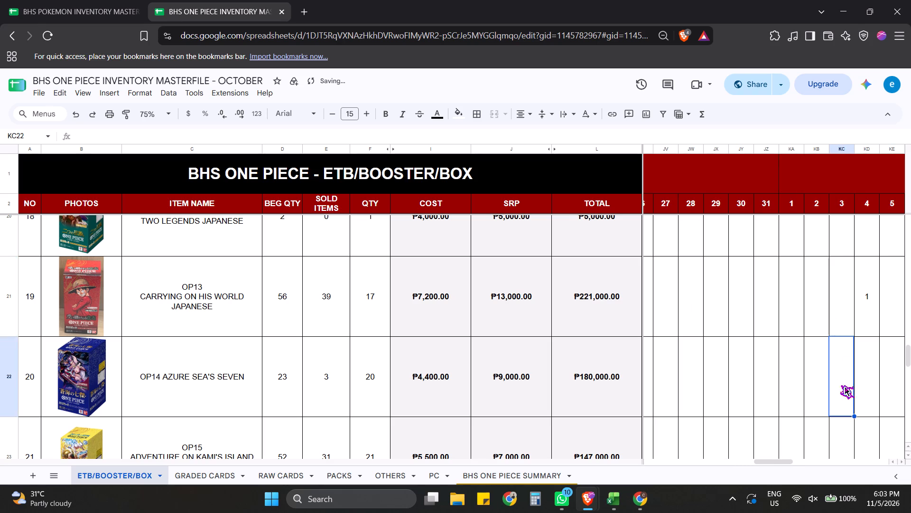
left_click(739, 338)
Extend the SOLD ITEMS formula of the first item, PRB01 THE BEST, through November day 30 as =SUM(N3:LD3).
left_click(338, 299)
scroll(332, 287, "up", 20)
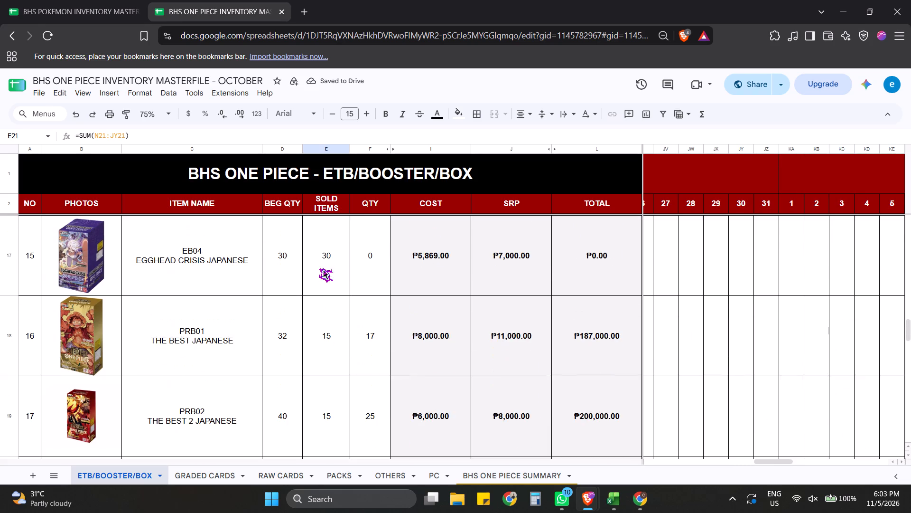
left_click(319, 268)
key("ctrl+Up")
key("Down")
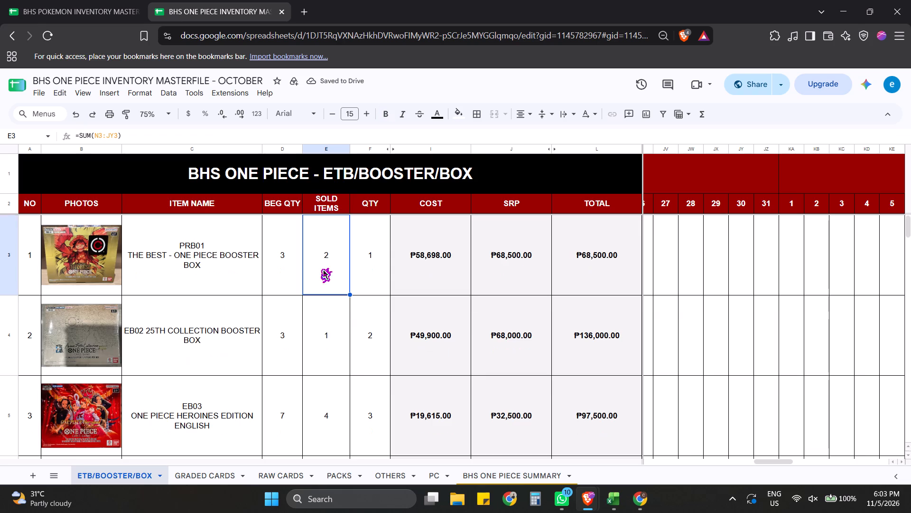
left_click(814, 261)
key("Tab")
key("Tab")
key("Tab")
key("Tab")
key("Tab")
key("Tab")
key("Tab")
key("Tab")
key("Tab")
key("Tab")
key("Tab")
key("Tab")
key("Tab")
key("Tab")
key("Tab")
key("Tab")
key("Tab")
key("Tab")
key("Tab")
key("Tab")
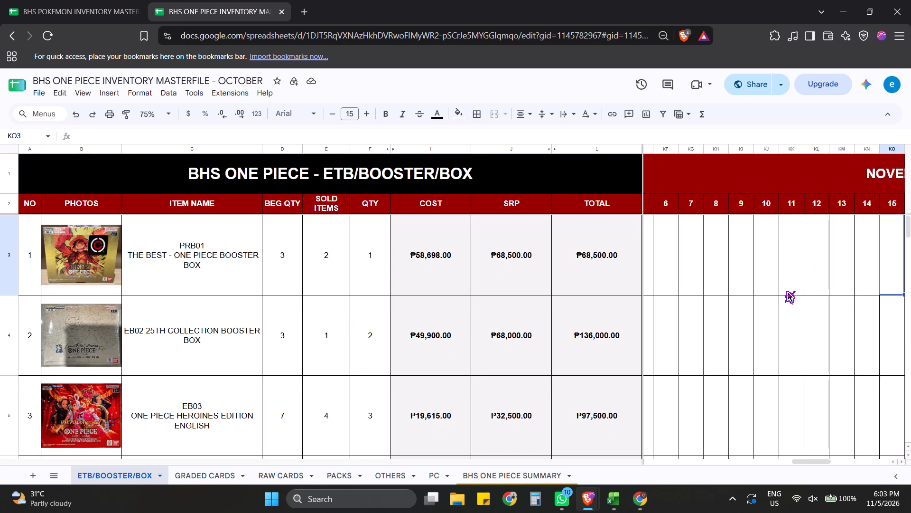
key("Tab")
key("Tab")
key("Tab")
key("Tab")
key("Tab")
key("Tab")
key("Tab")
key("Tab")
key("Tab")
key("Tab")
key("Tab")
key("Tab")
key("Tab")
key("Tab")
key("Tab")
key("Tab")
key("Tab")
left_click(328, 247)
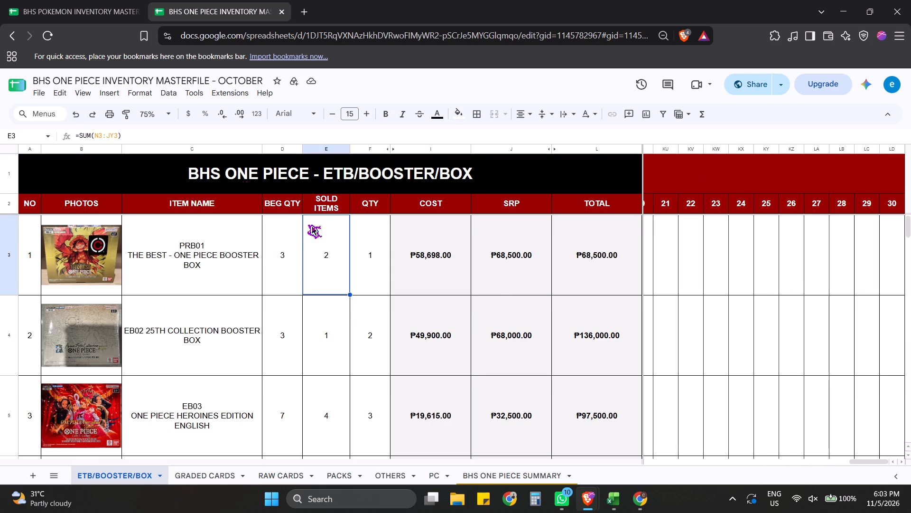
left_click(113, 132)
key("BackSpace")
key("BackSpace")
type("LD")
key("Return")
left_click_drag(121, 114, 125, 128)
left_click(322, 244)
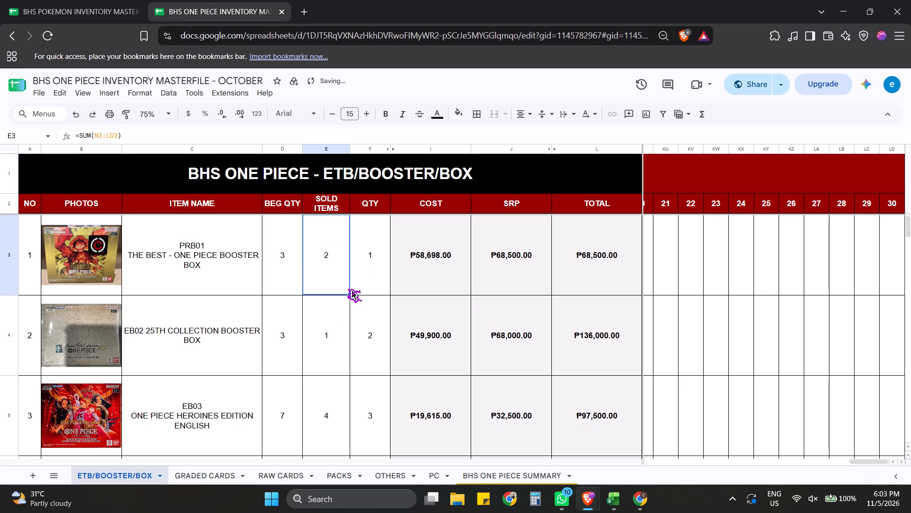
Fill the updated SOLD ITEMS formula from row 3 down through the items above the subtotal.
left_click_drag(350, 294, 333, 395)
left_click(787, 317)
left_click(542, 331)
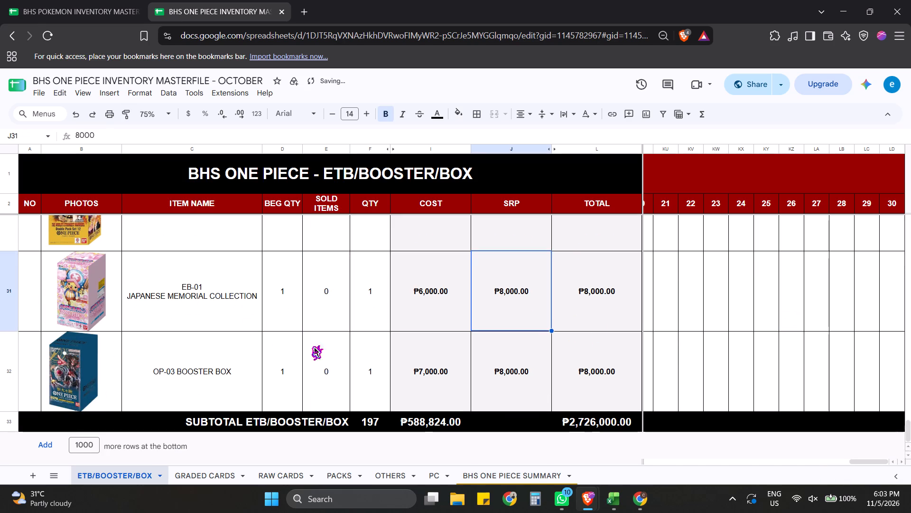
Check the JPN OP-17 booster box sale in the daily sales sheet and record 1 sold on November day 4 for item 23, OP17 THE WORLD'S STRONGEST WARRIORS.
scroll(320, 339, "up", 5)
key("alt+Tab")
left_click(95, 238)
key("alt+Tab")
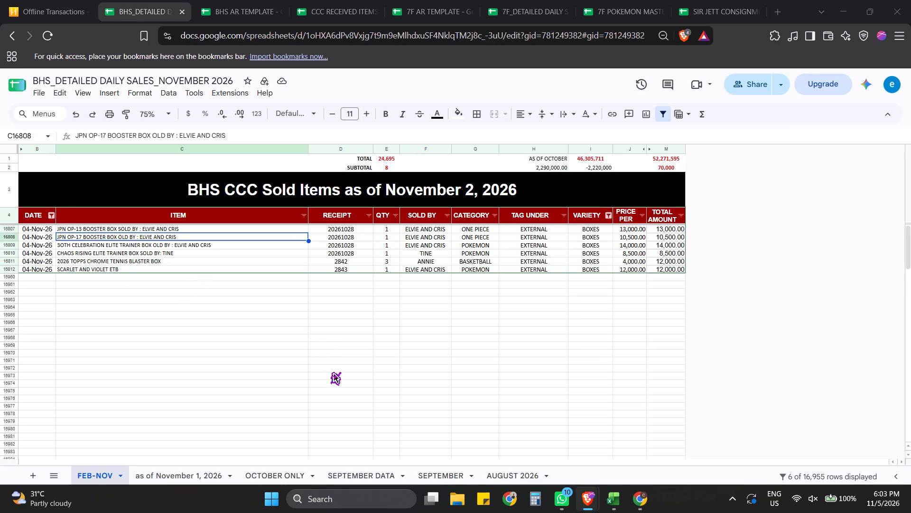
scroll(223, 338, "up", 4)
scroll(352, 364, "down", 3)
scroll(337, 344, "up", 18)
scroll(339, 335, "up", 7)
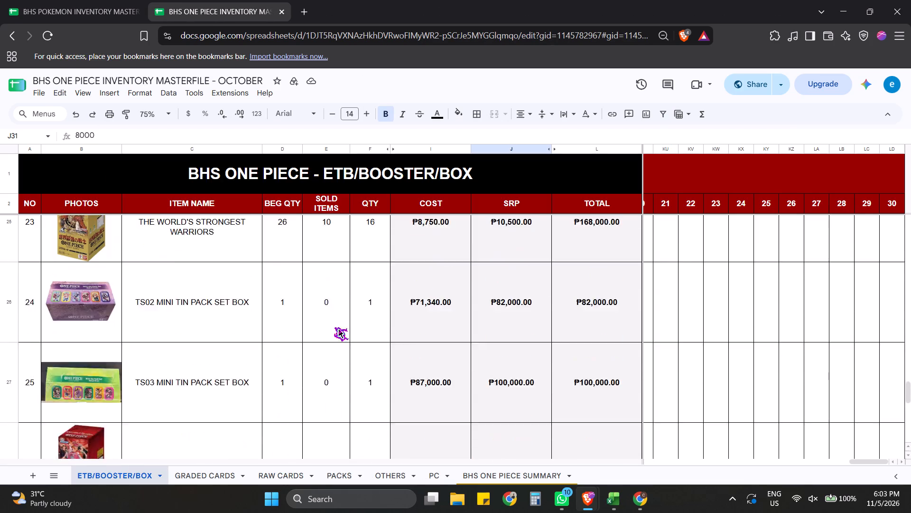
scroll(335, 332, "down", 3)
scroll(339, 342, "up", 6)
left_click(299, 309)
left_click(325, 308)
left_click(747, 320)
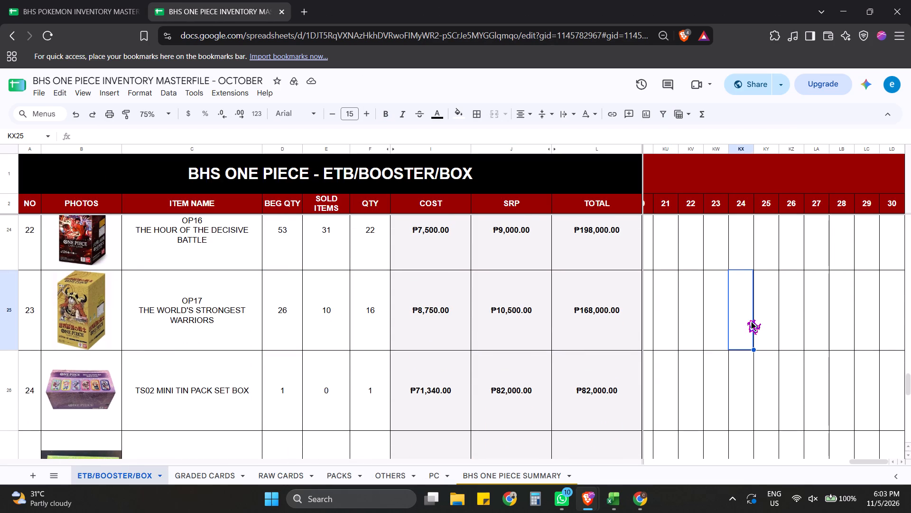
key("Left")
key("Left")
key("Left")
key("Left")
key("Left")
key("Left")
key("Left")
key("Left")
key("Left")
key("Left")
key("Left")
key("Left")
key("Left")
key("Left")
key("Left")
key("Left")
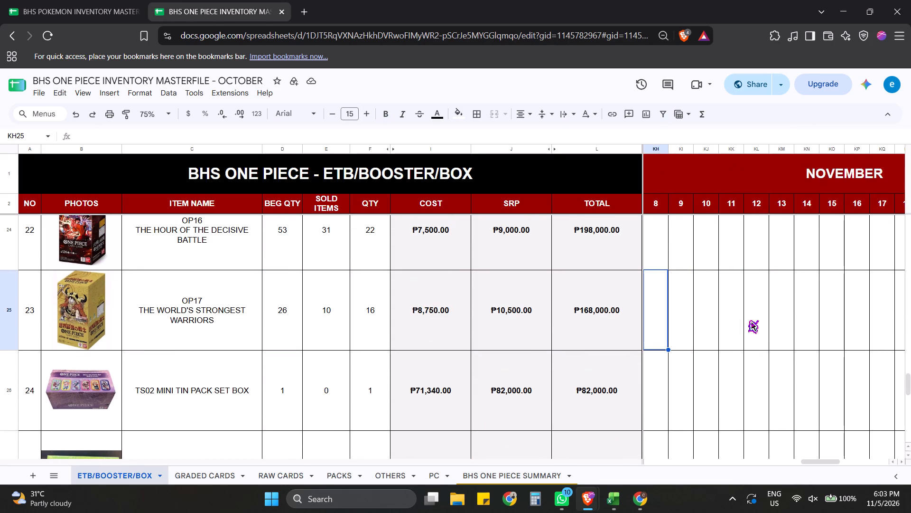
key("Left")
key("Left")
key("Left")
key("Left")
key("Right")
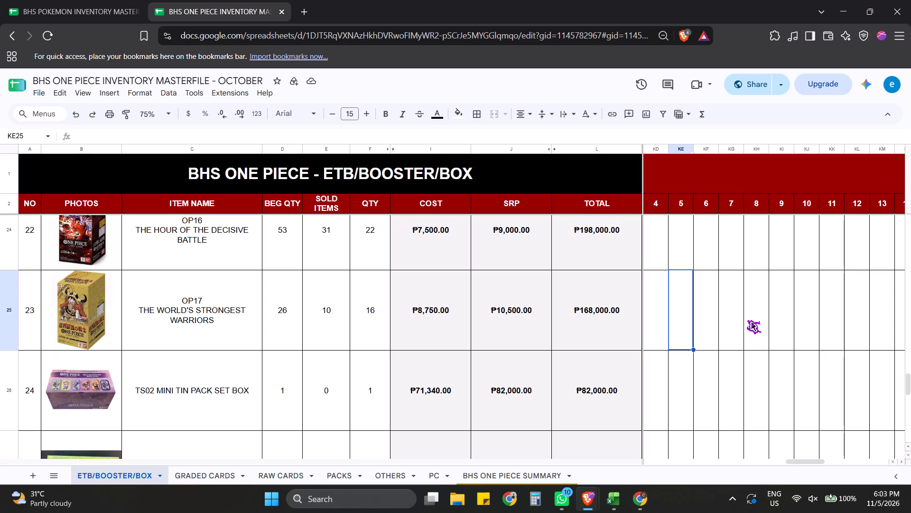
key("Left")
key("1")
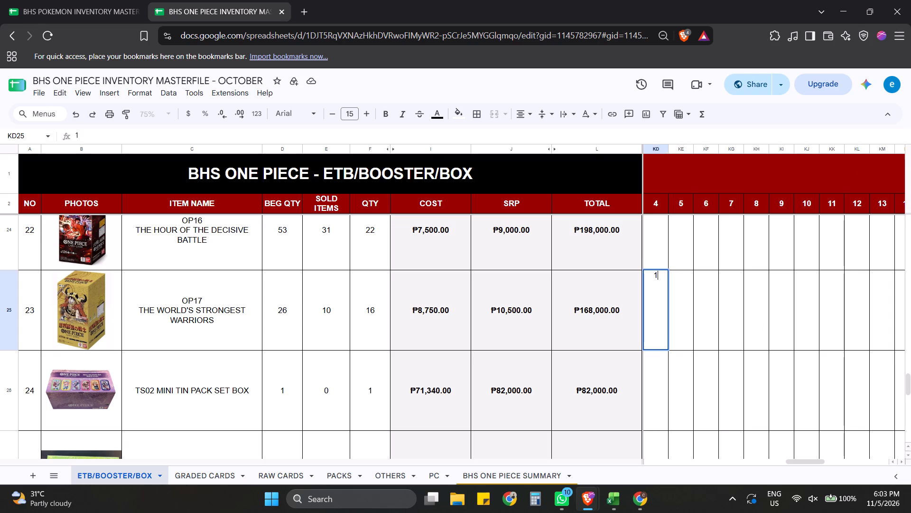
key("Down")
key("Up")
key("Down")
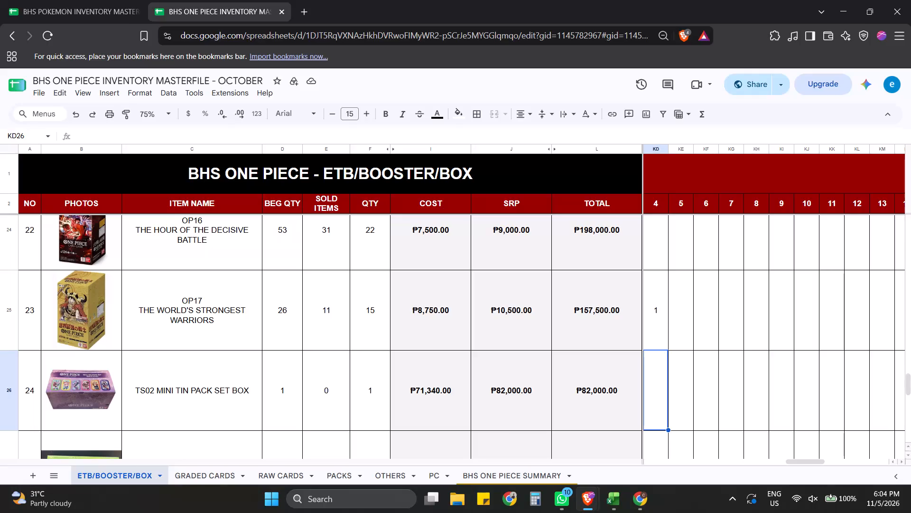
left_click(785, 361)
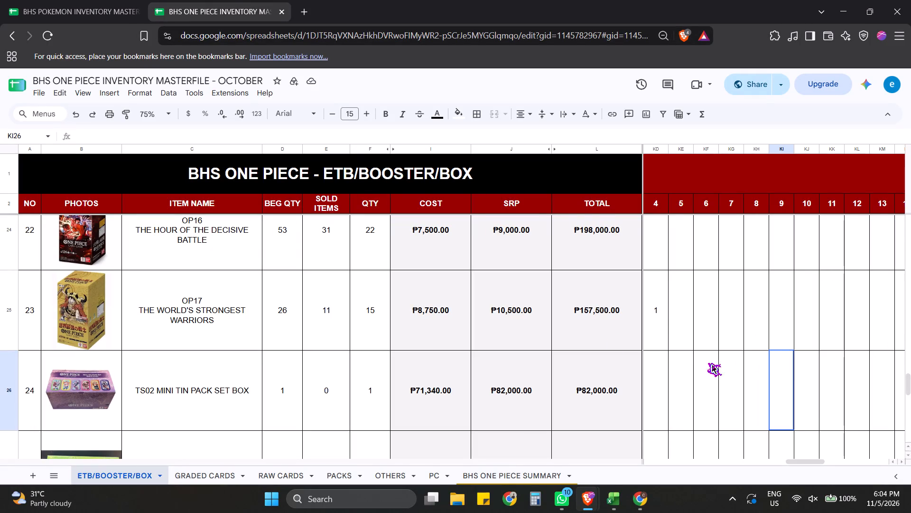
left_click(668, 318)
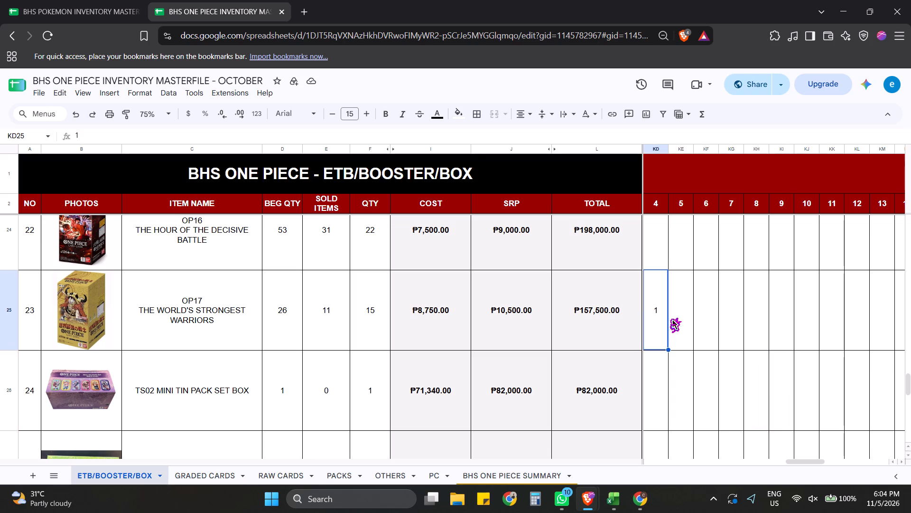
Switch to the BHS daily sales sheet and change the VARIETY filter from BOXES to OTHERS, accepting the protected-range edit.
key("alt+Tab")
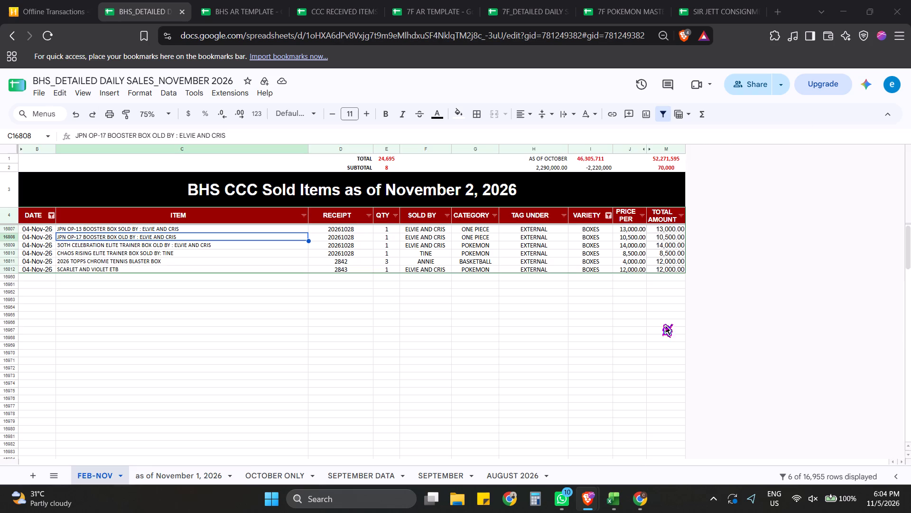
left_click(606, 216)
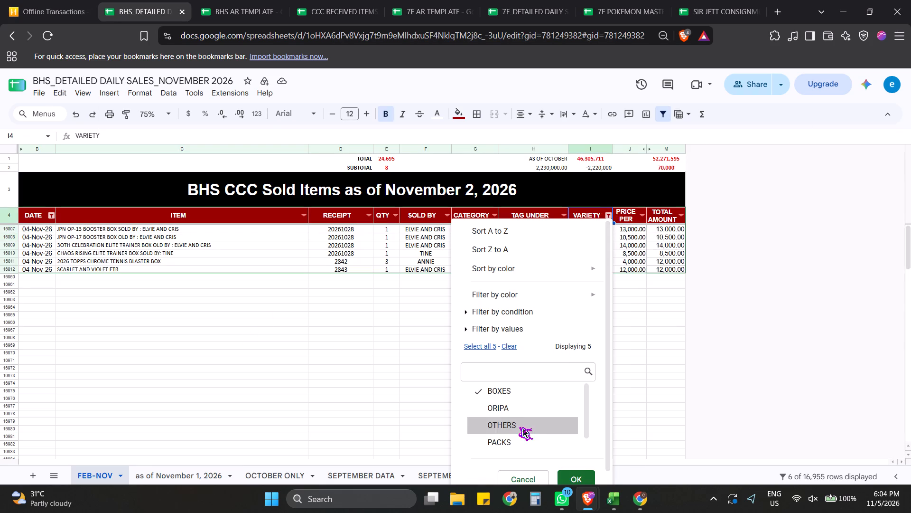
left_click(515, 393)
left_click(519, 423)
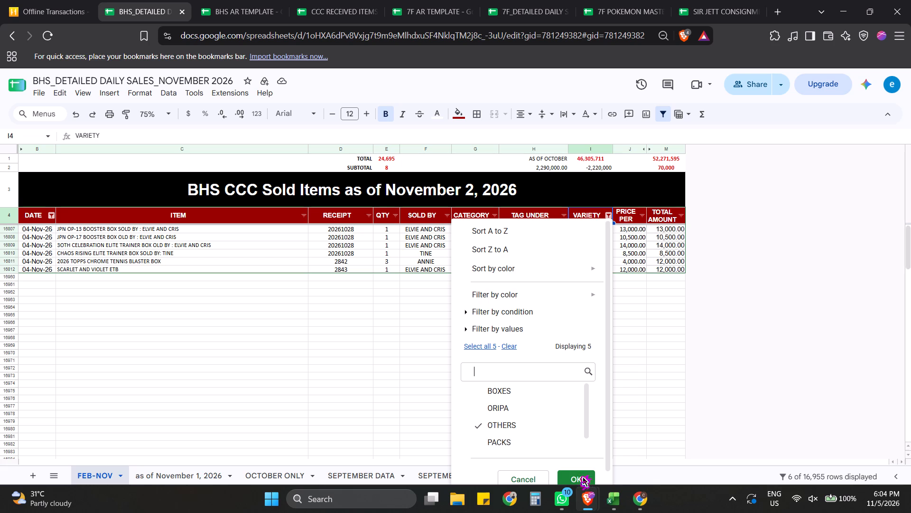
left_click(578, 475)
left_click(572, 326)
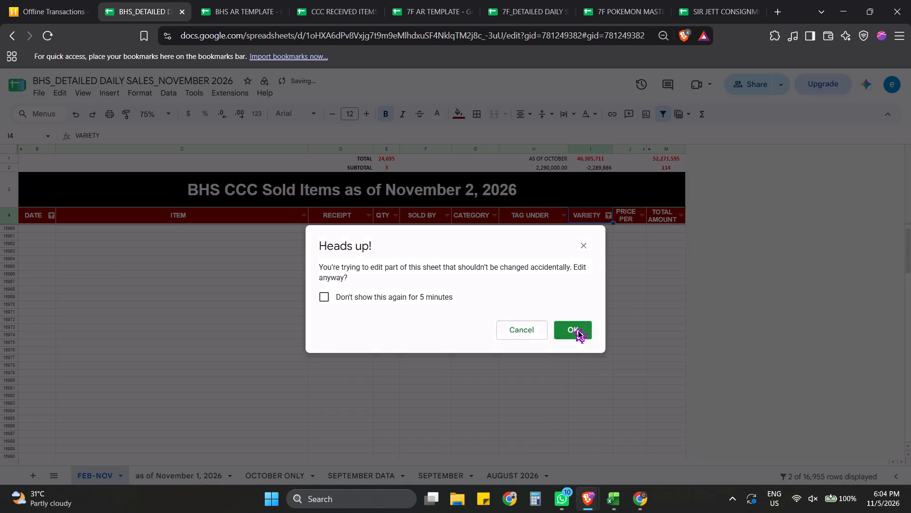
scroll(475, 395, "up", 13)
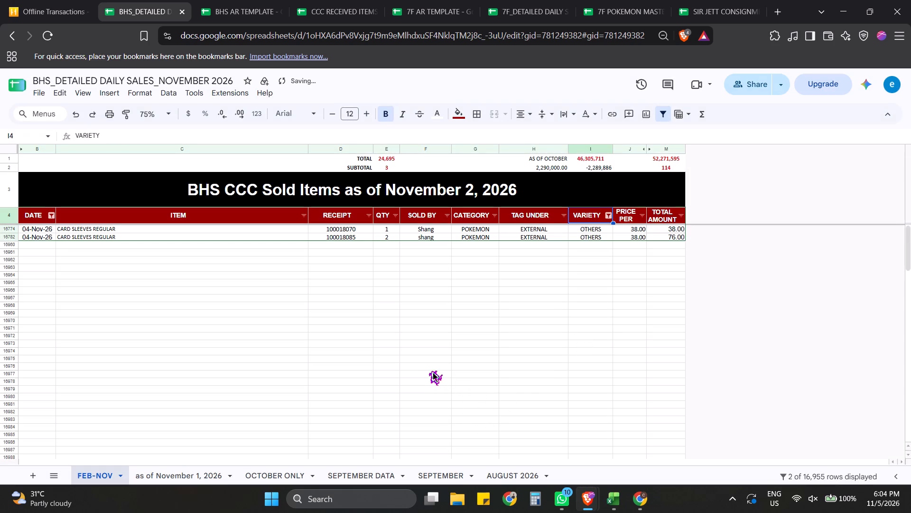
scroll(562, 297, "up", 4)
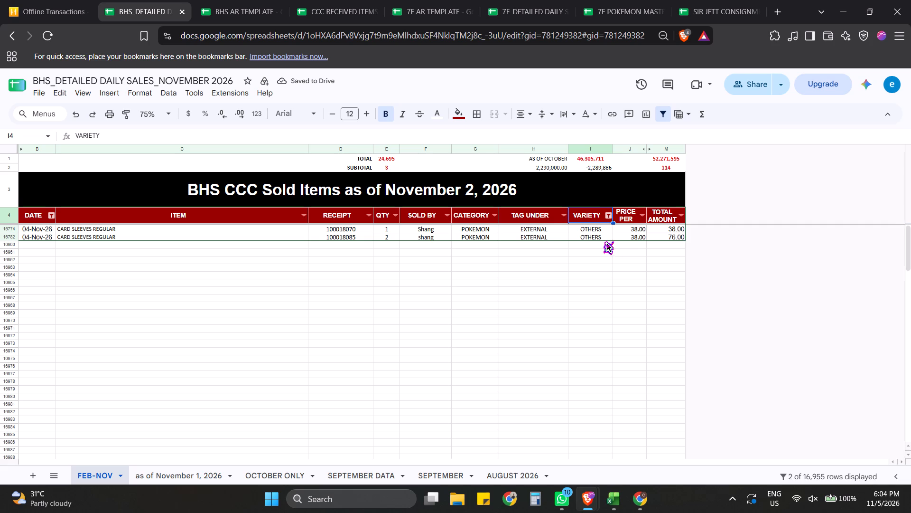
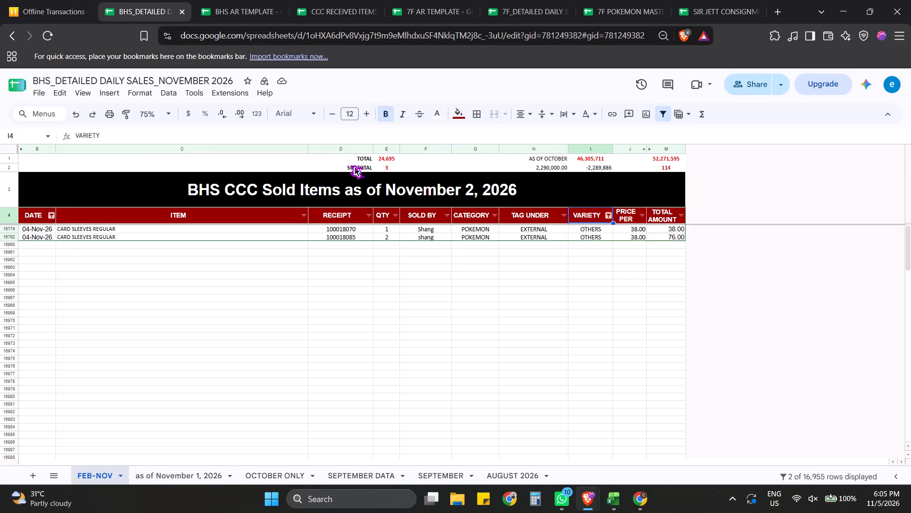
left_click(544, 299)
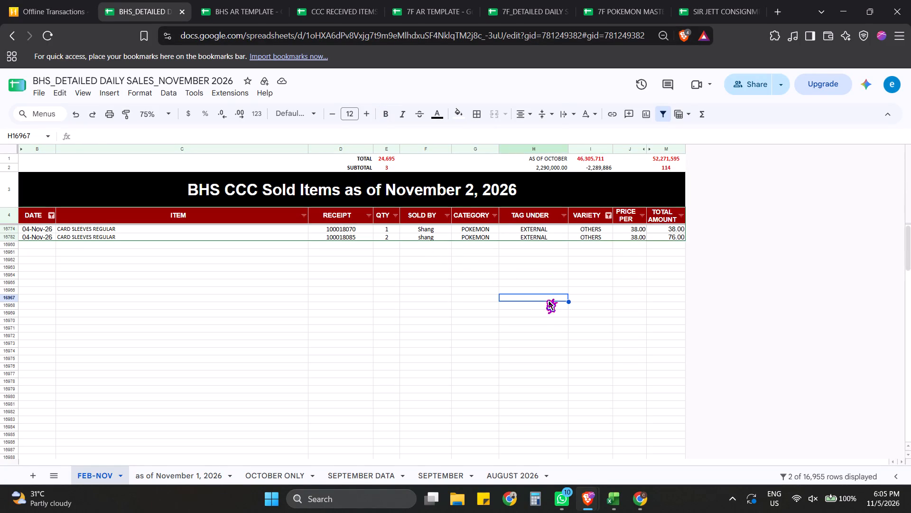
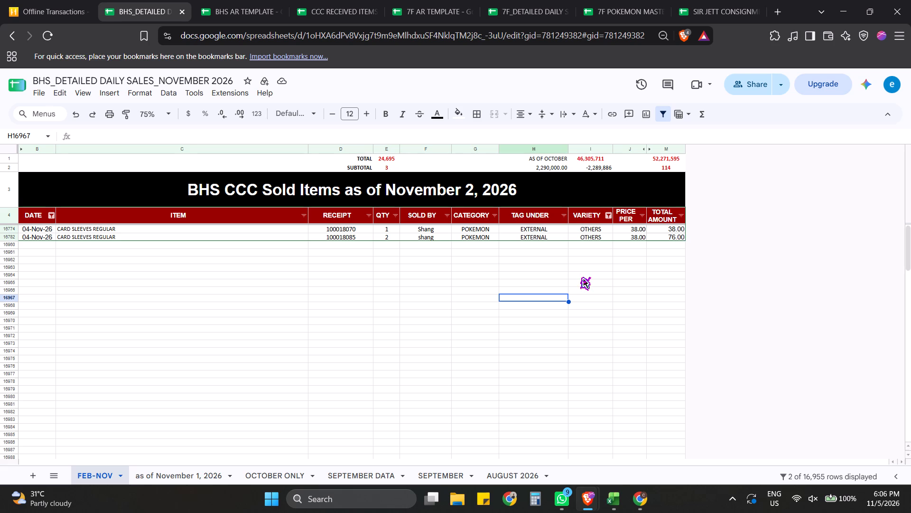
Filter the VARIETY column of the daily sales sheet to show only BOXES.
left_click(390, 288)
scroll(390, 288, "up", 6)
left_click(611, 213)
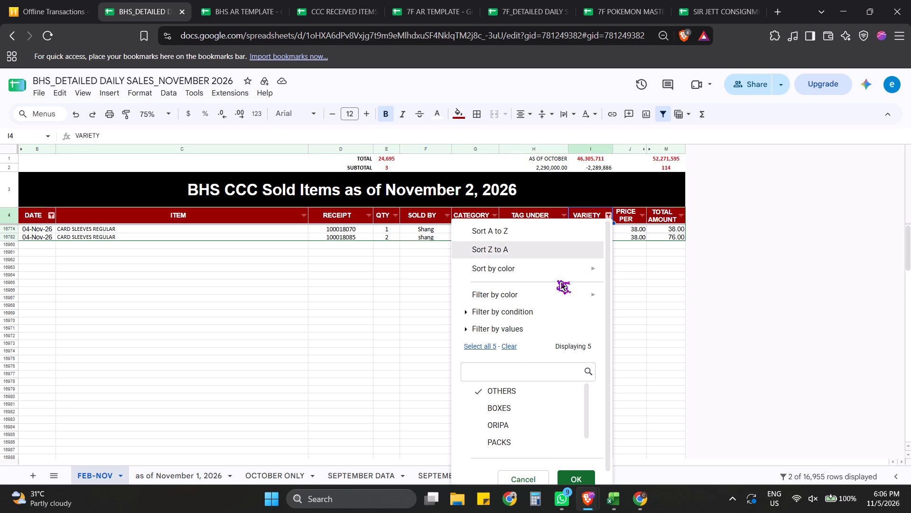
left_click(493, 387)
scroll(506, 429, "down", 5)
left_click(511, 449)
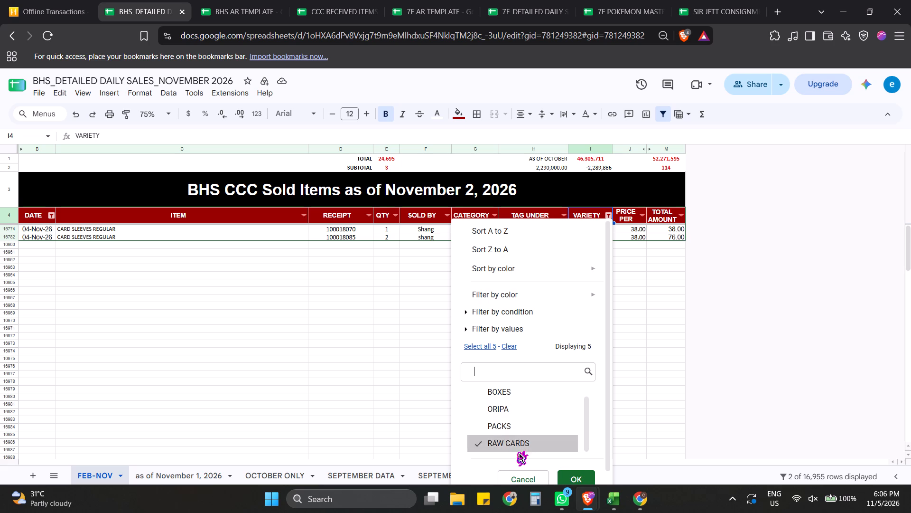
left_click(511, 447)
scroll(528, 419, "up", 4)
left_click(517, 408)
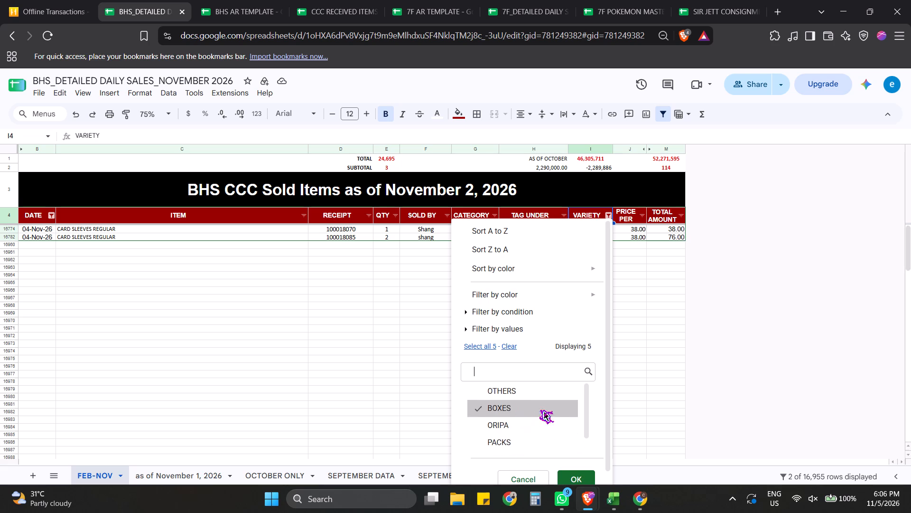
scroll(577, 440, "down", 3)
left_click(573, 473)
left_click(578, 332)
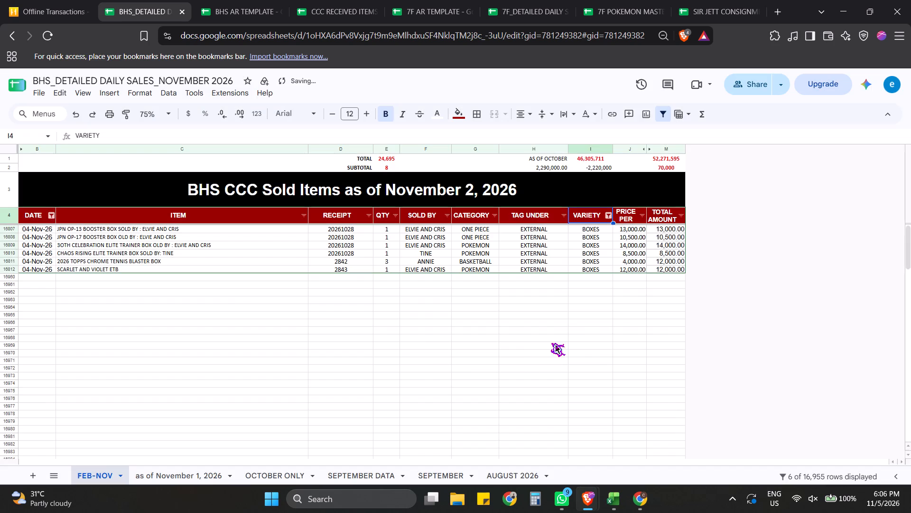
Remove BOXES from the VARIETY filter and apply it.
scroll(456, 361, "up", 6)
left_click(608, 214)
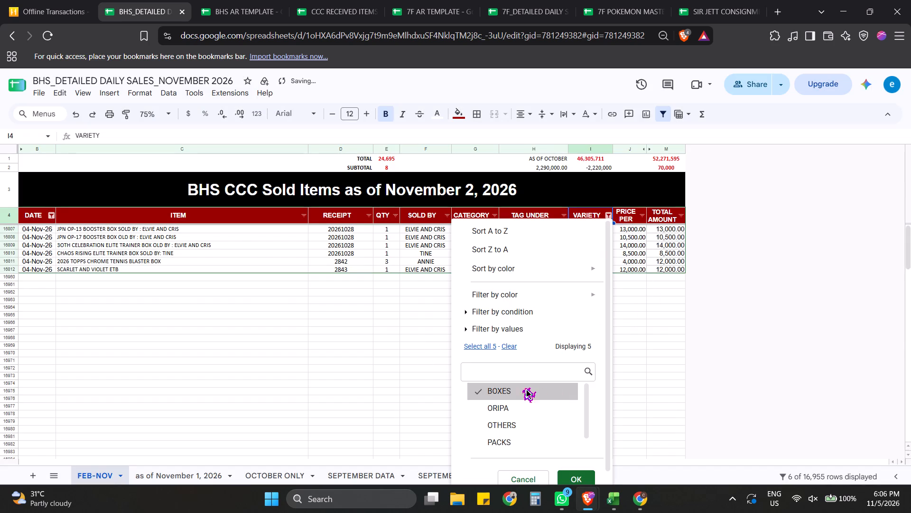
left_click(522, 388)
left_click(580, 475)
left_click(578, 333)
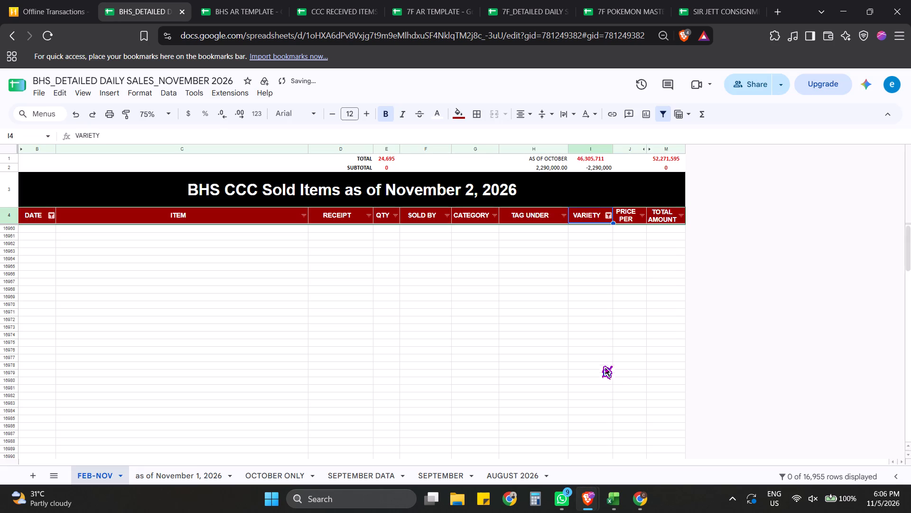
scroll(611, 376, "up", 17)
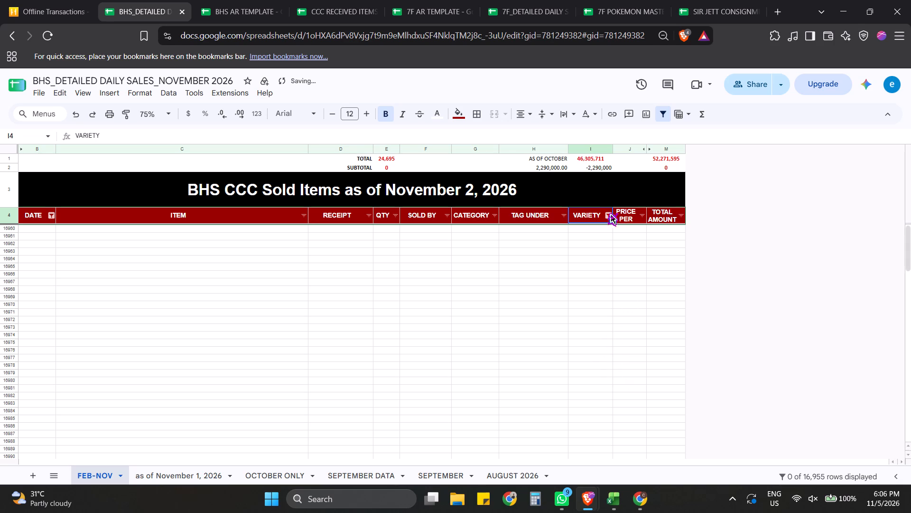
Select all varieties in the VARIETY filter so every 4 November sale is listed.
left_click(603, 216)
left_click(608, 214)
left_click(487, 346)
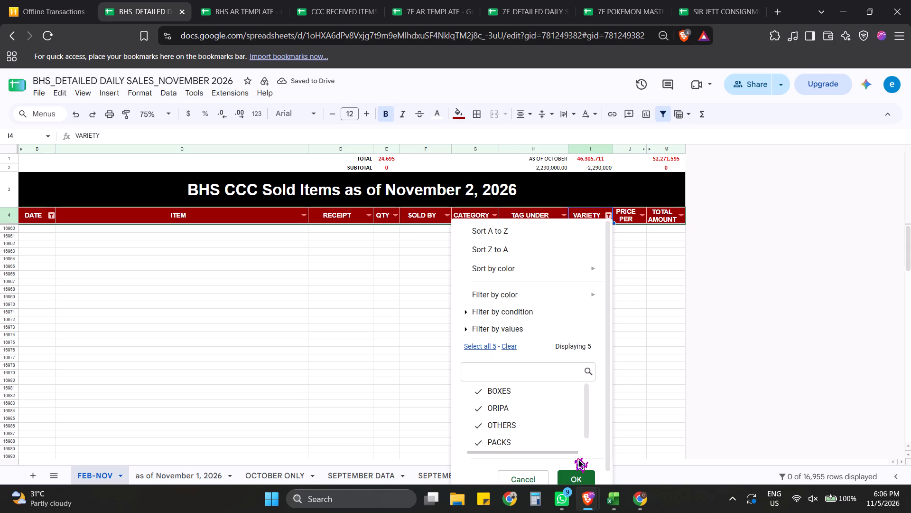
left_click(575, 469)
left_click(577, 466)
left_click(580, 470)
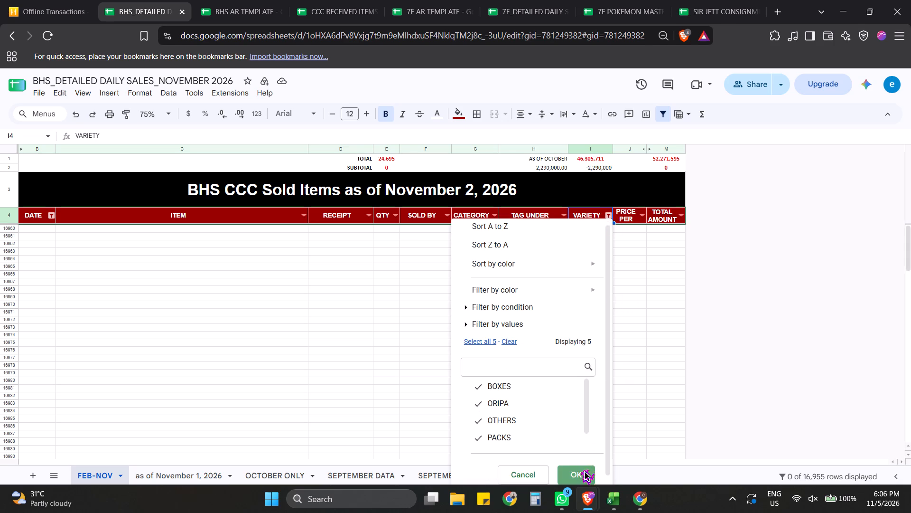
left_click(579, 327)
scroll(536, 346, "up", 17)
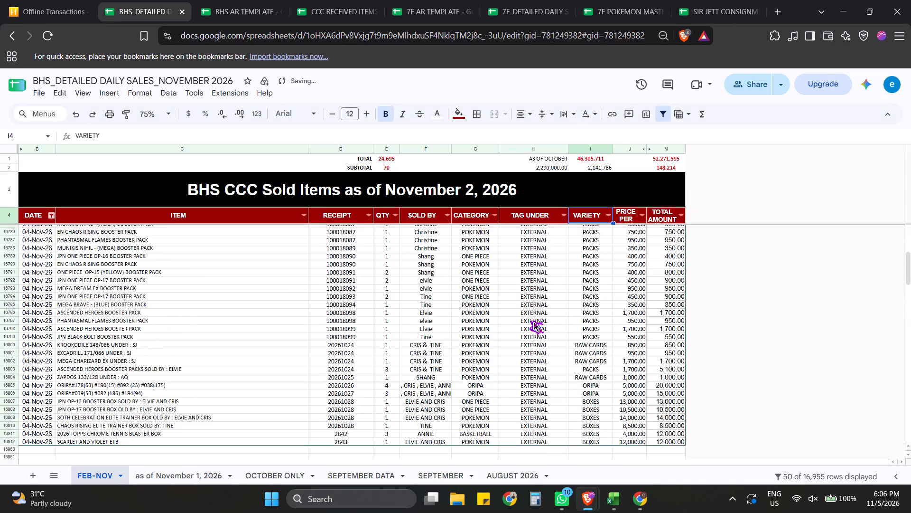
scroll(530, 320, "up", 11)
scroll(532, 310, "up", 20)
scroll(532, 310, "up", 1)
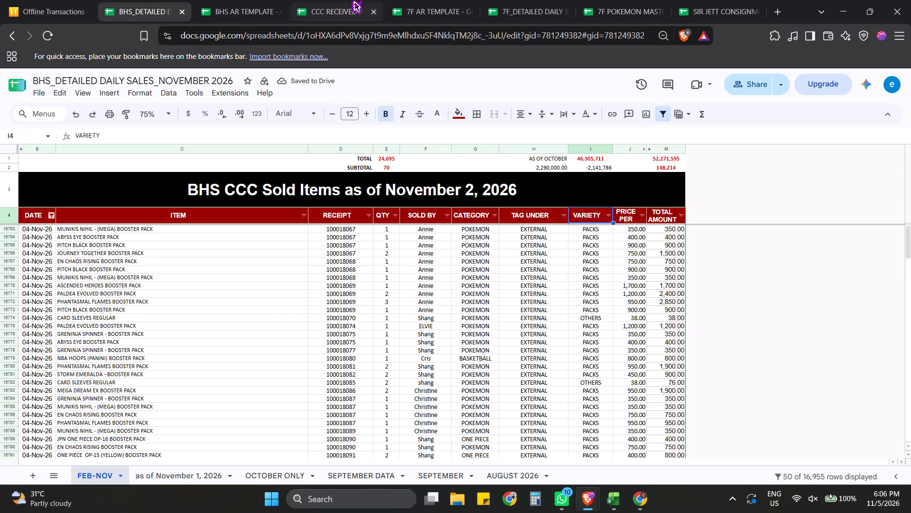
Open the BHS INVENTORY LIST PER AREA spreadsheet in place of the BHS AR TEMPLATE and go to its BHS INVENTORY EOD_NOVEMBER sheet.
left_click(259, 0)
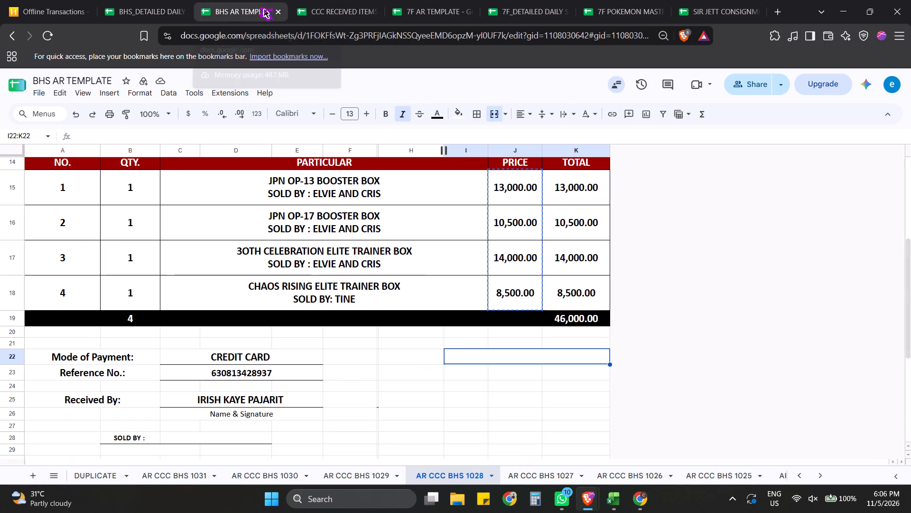
left_click(273, 39)
type("BH")
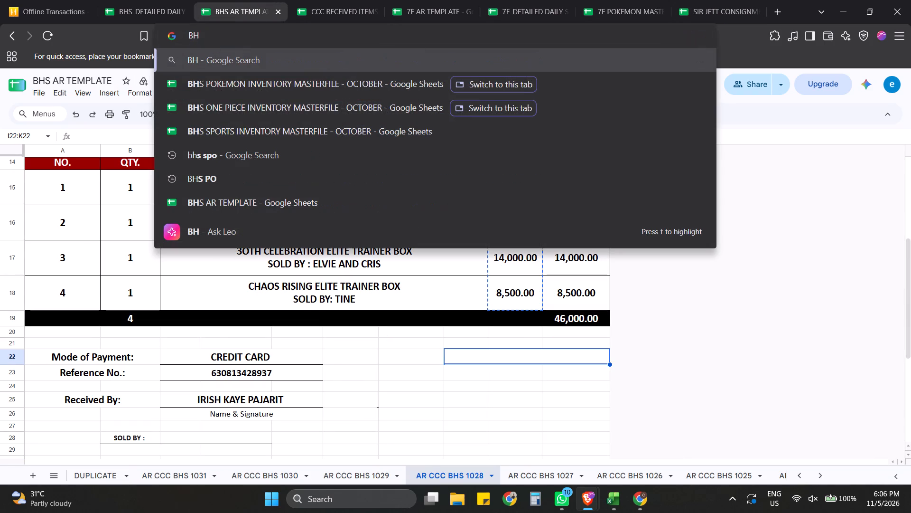
type("S ;")
key("BackSpace")
type("LIS")
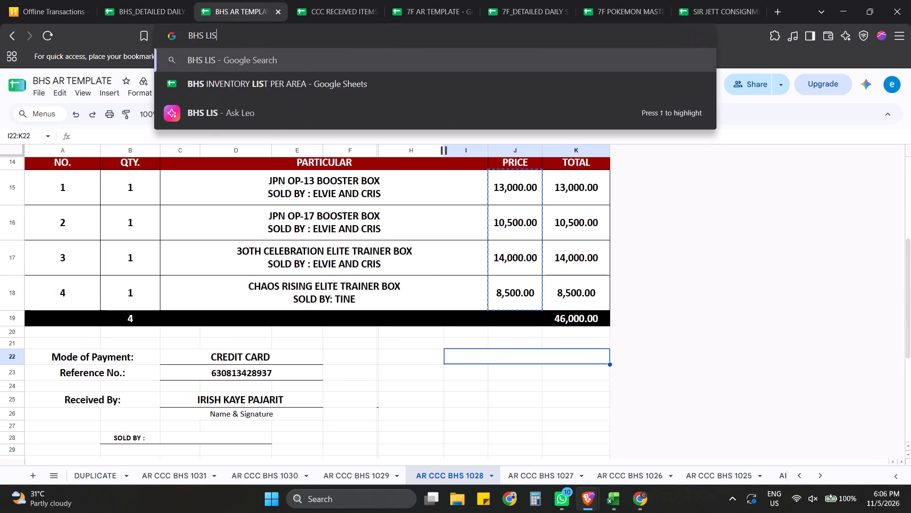
left_click(275, 86)
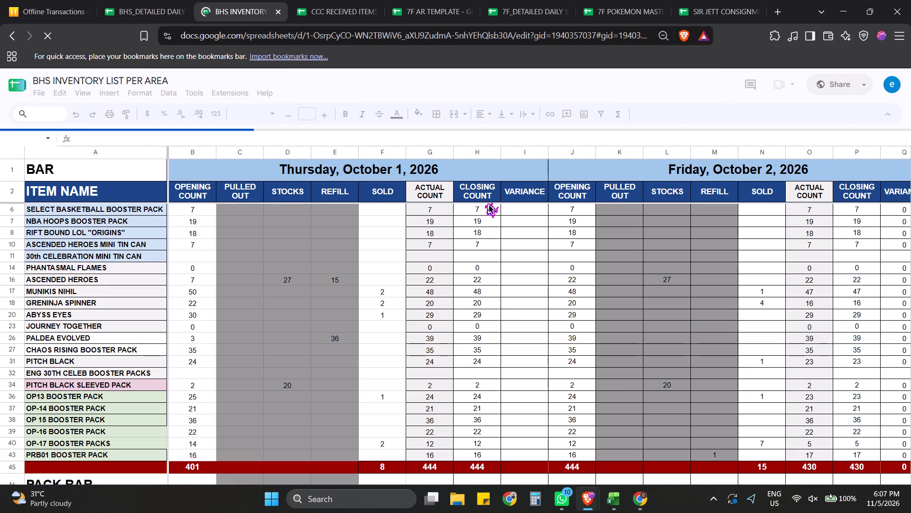
left_click(156, 475)
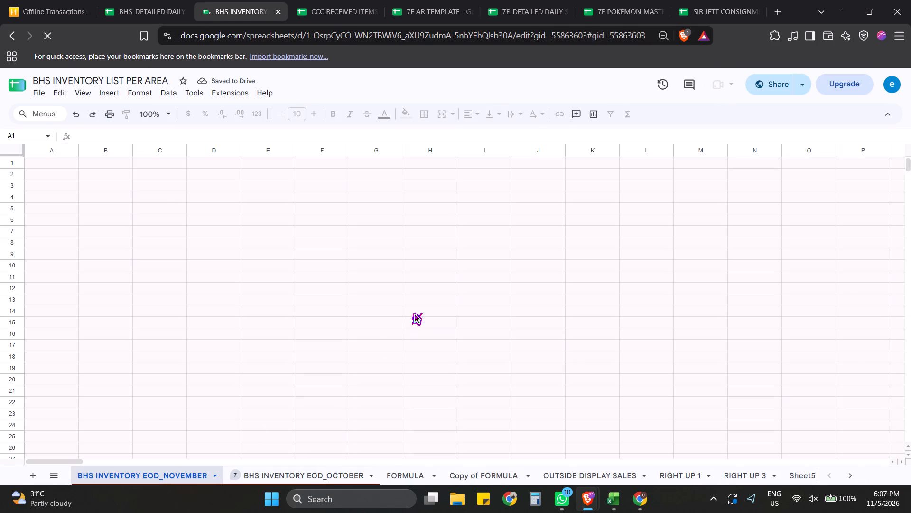
Examine the SOLD column for Wednesday, November 4 in the BAR section, comparing the item quantities down to PHANTASMAL FLAMES.
left_click_drag(326, 250, 314, 246)
key("Right")
key("Right")
key("Right")
key("Right")
key("Right")
key("Right")
key("Right")
key("Right")
key("Right")
key("Right")
key("Right")
key("Right")
key("Right")
key("Right")
key("Right")
key("Right")
key("Right")
key("Right")
key("Right")
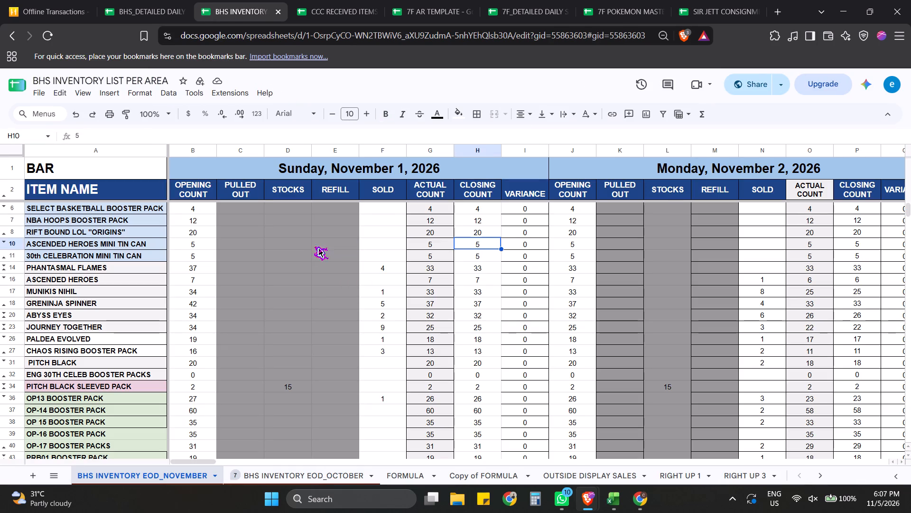
key("Right")
key("Right")
key("Right")
key("Right")
key("Right")
key("Right")
key("Right")
key("Right")
key("Right")
key("Right")
key("Left")
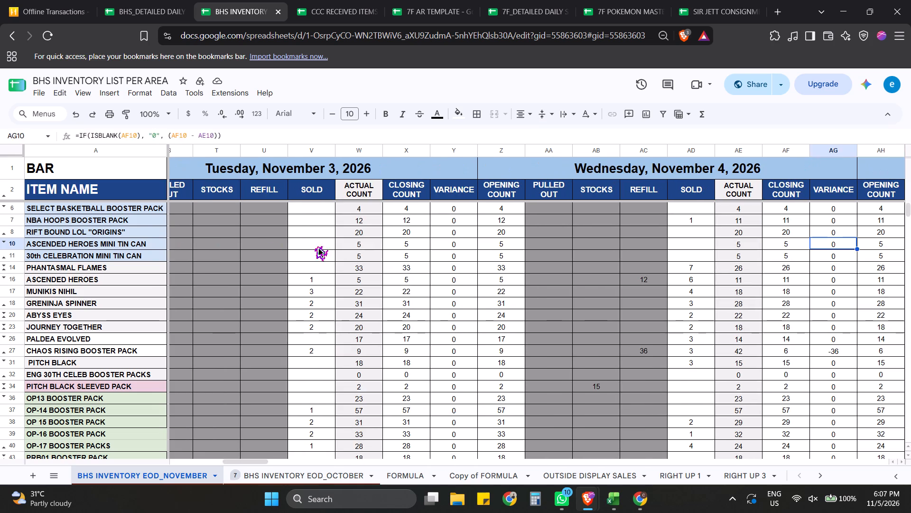
key("Right")
key("Right")
key("Right")
key("Right")
key("Right")
key("Right")
key("Right")
key("Right")
key("Right")
key("Right")
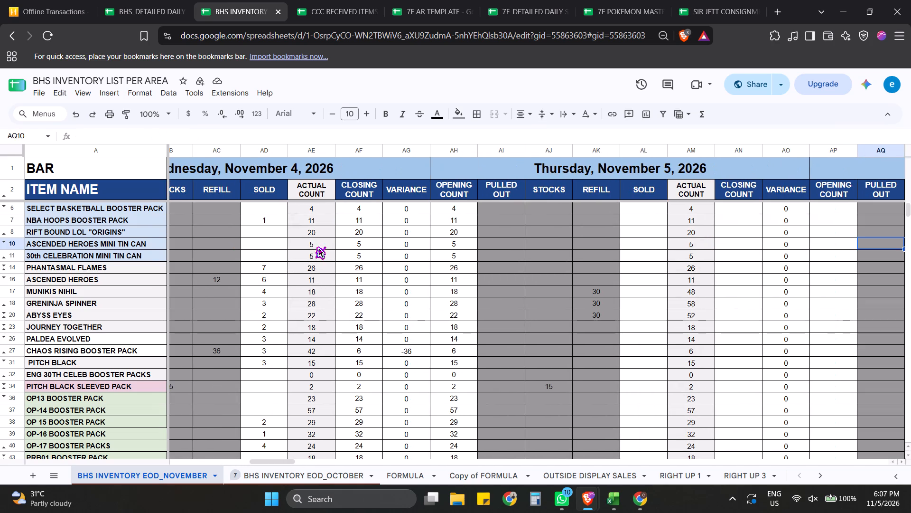
key("Left")
key("Left")
key("Left")
key("Left")
key("Left")
key("Left")
key("Left")
key("Left")
key("Left")
key("Left")
key("Left")
key("Left")
key("Left")
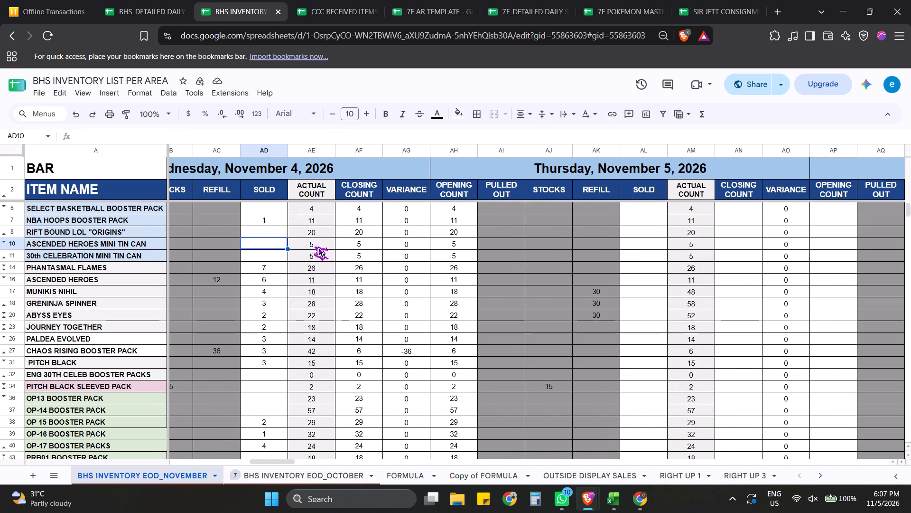
key("Down")
key("Down")
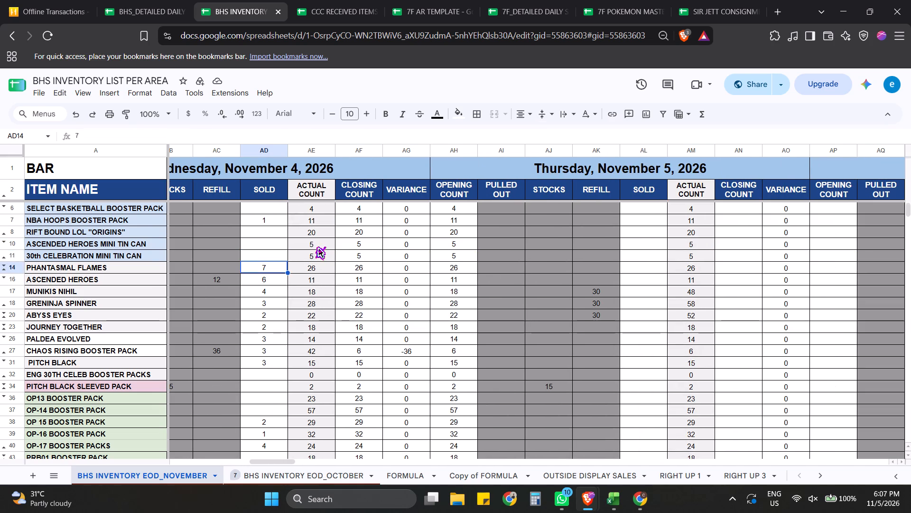
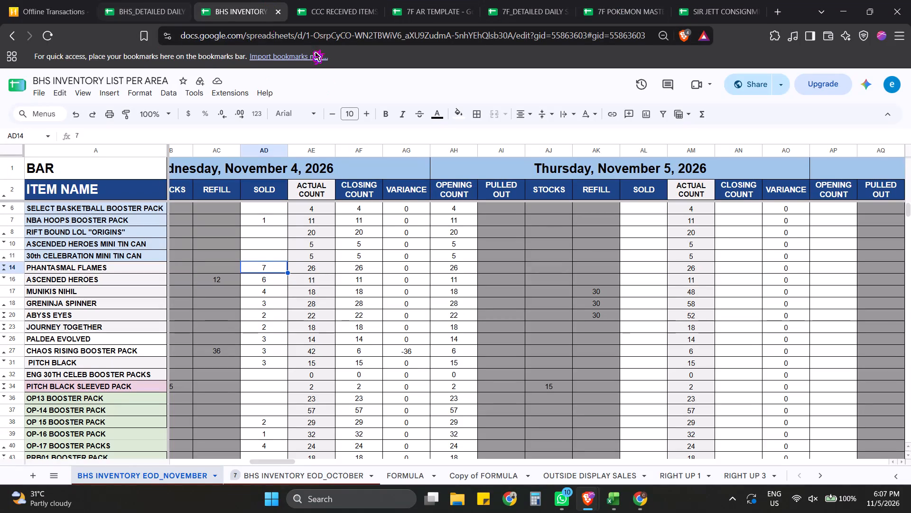
Switch to the BHS POKEMON INVENTORY MASTERFILE, open its PACKS sheet and search it for PHANTAS.
key("alt+Tab")
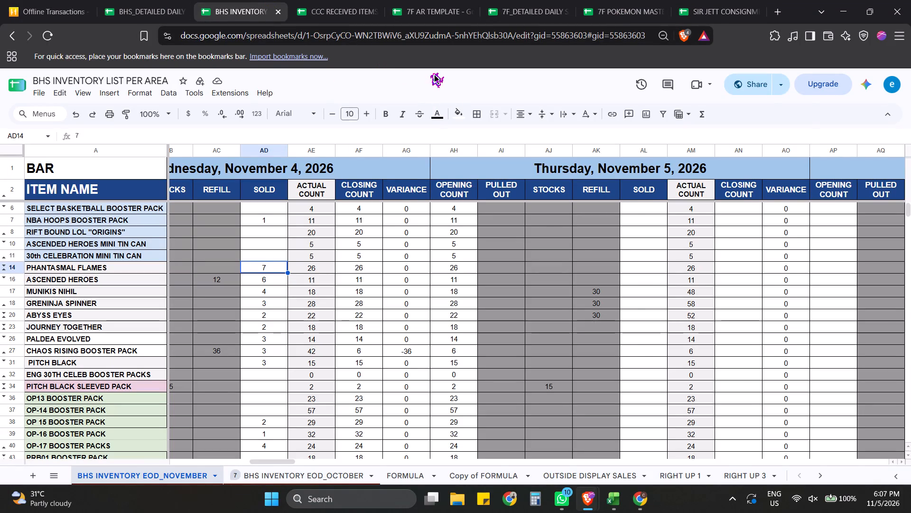
key("alt+Tab")
key("alt+Tab")
key("alt+Tab")
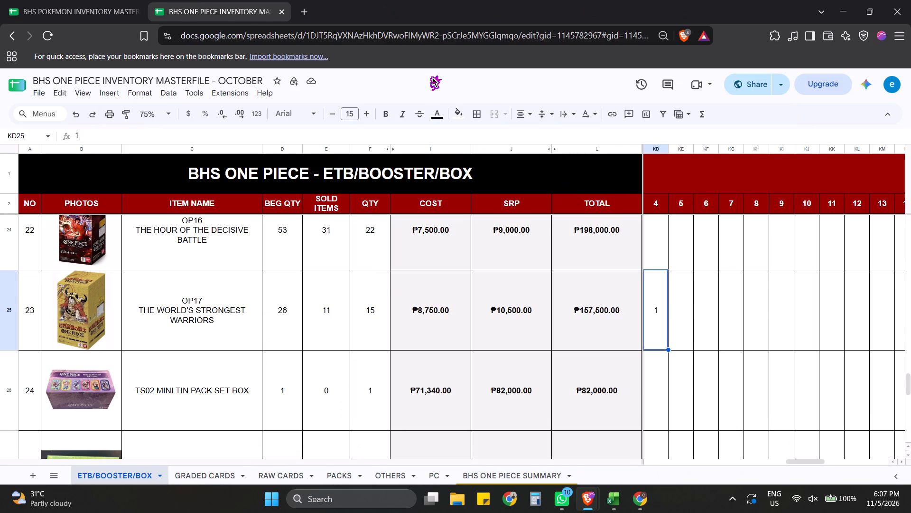
key("alt+Tab")
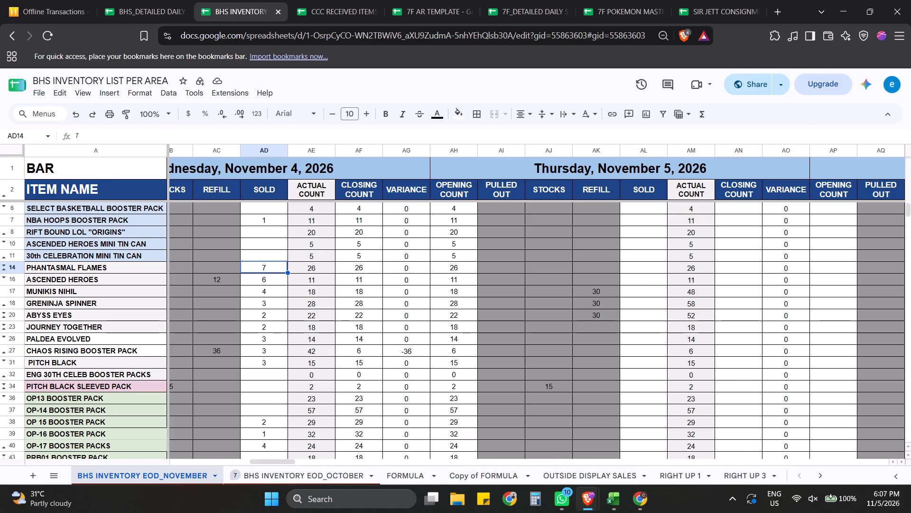
key("alt+Tab")
left_click(67, 0)
left_click(277, 477)
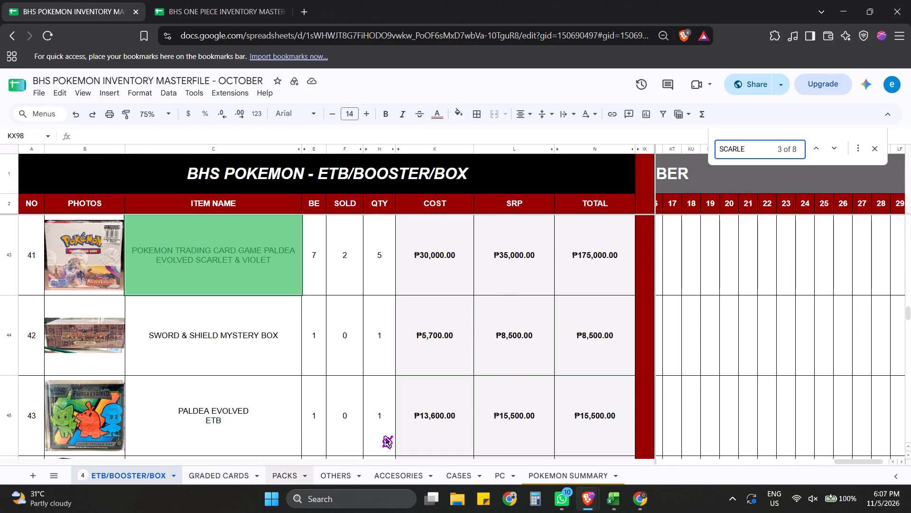
left_click_drag(744, 146, 699, 142)
type("PHANTAS")
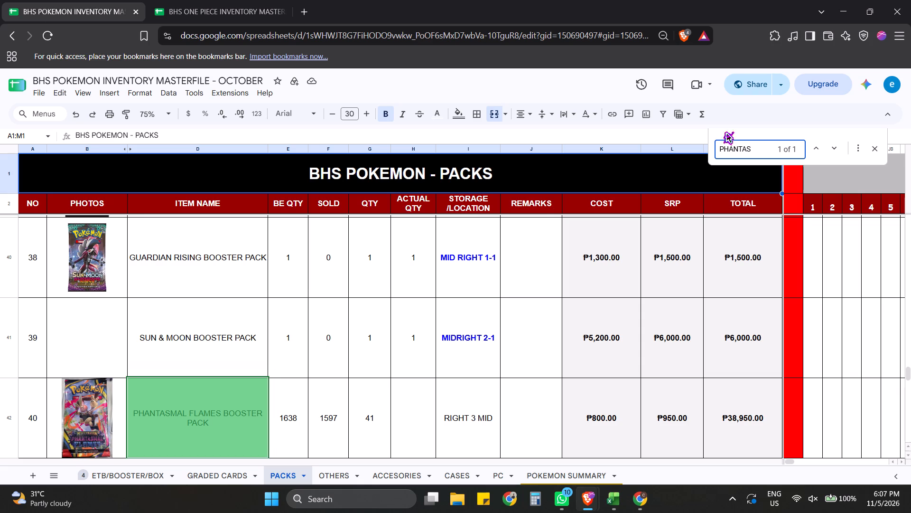
Zoom the PACKS sheet to 50% and record 7 sold for PHANTASMAL FLAMES BOOSTER PACK under November 4.
left_click(153, 117)
left_click(152, 139)
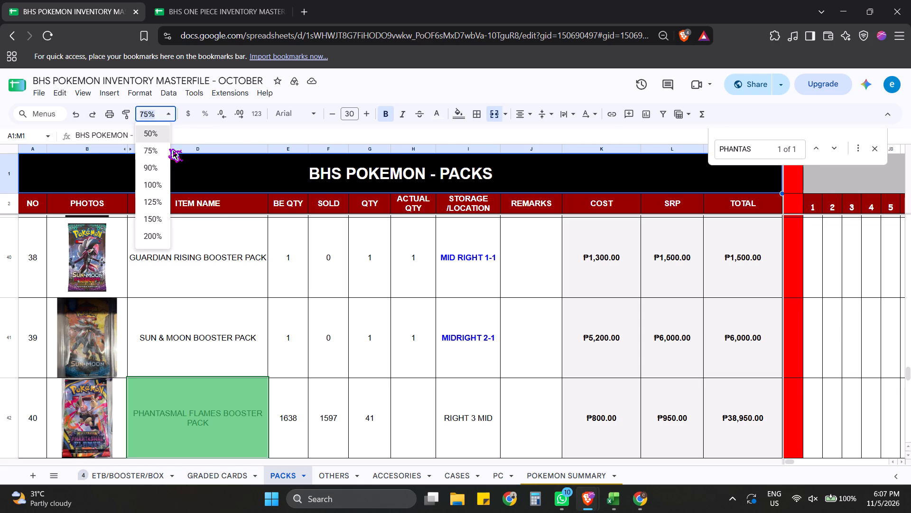
left_click(653, 332)
key("Tab")
key("Tab")
key("Tab")
key("Tab")
key("Tab")
key("Tab")
key("Tab")
key("Tab")
key("Tab")
key("Tab")
key("Tab")
key("Tab")
key("Tab")
key("Tab")
key("Tab")
key("Tab")
key("Tab")
key("Tab")
key("Tab")
key("Tab")
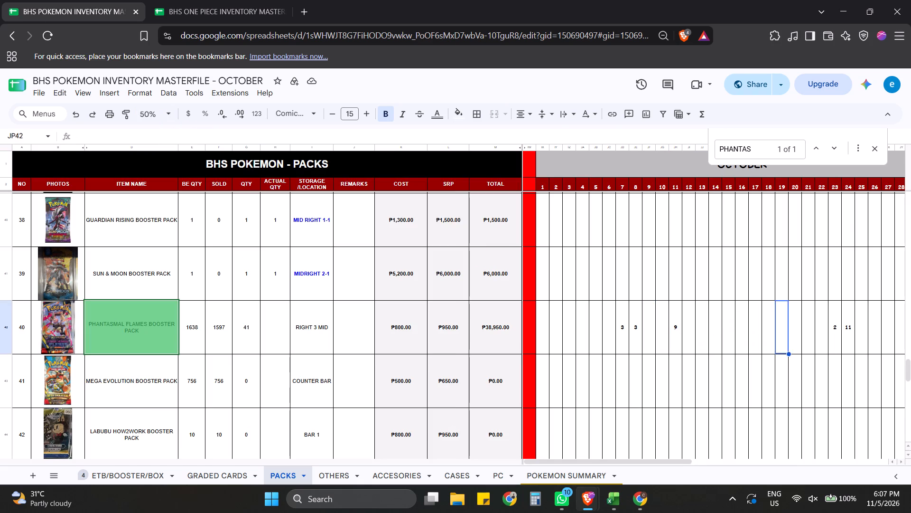
left_click(687, 333)
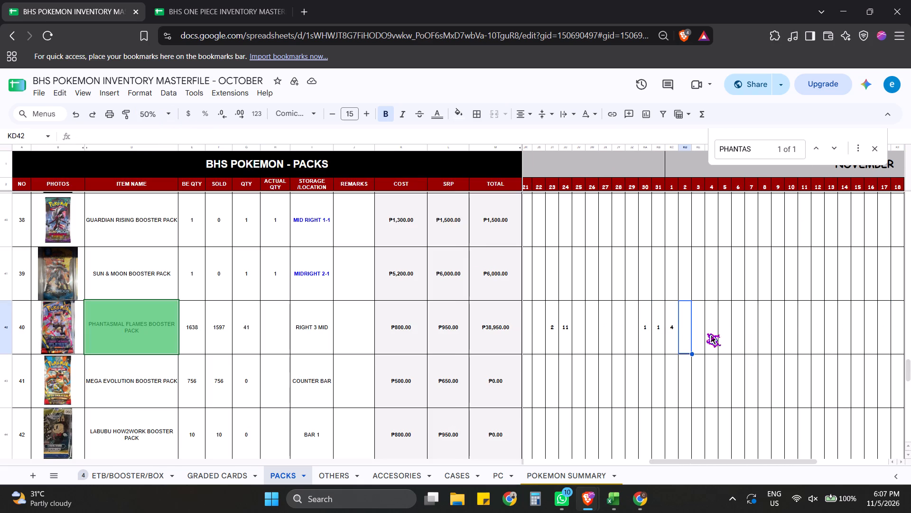
left_click(706, 333)
key("7")
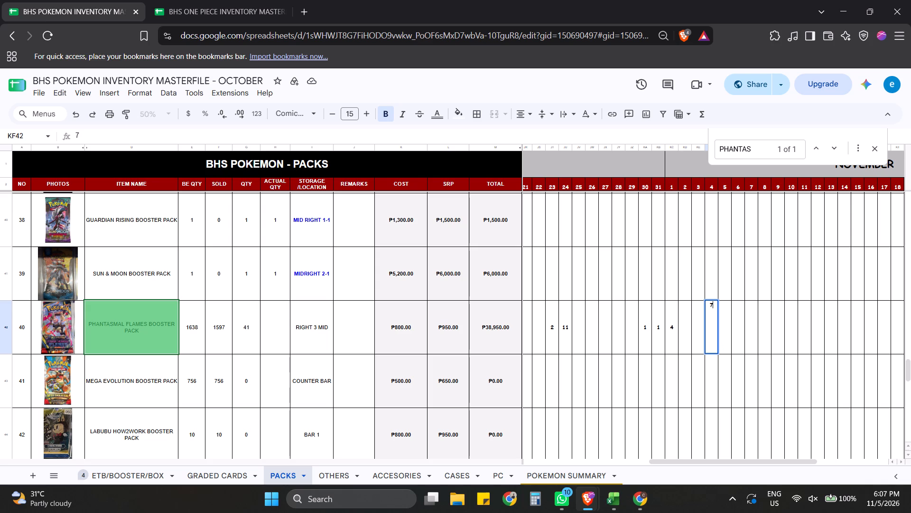
key("Return")
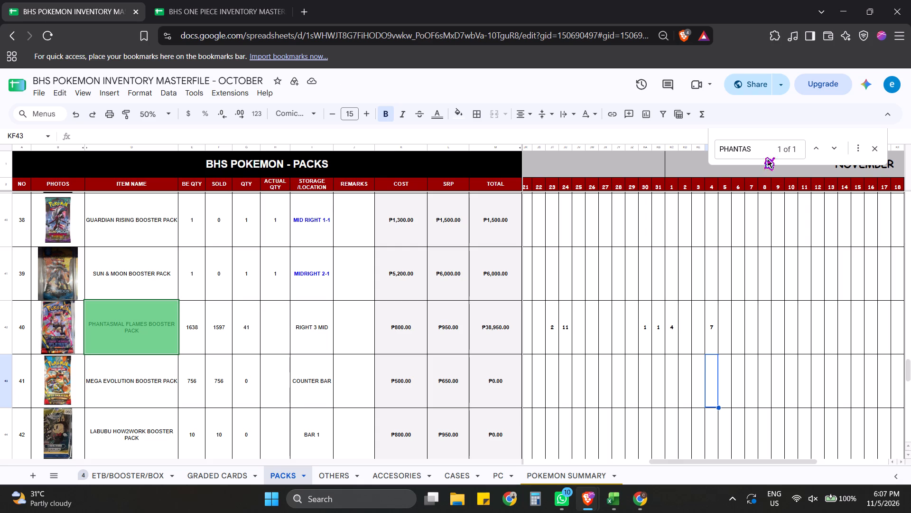
Look up ASCENDED HEROES in the BHS inventory list and record 6 for ASCENDED HEROES BOOSTER PACK under November 4 in the Pokemon PACKS sheet.
key("alt+Tab")
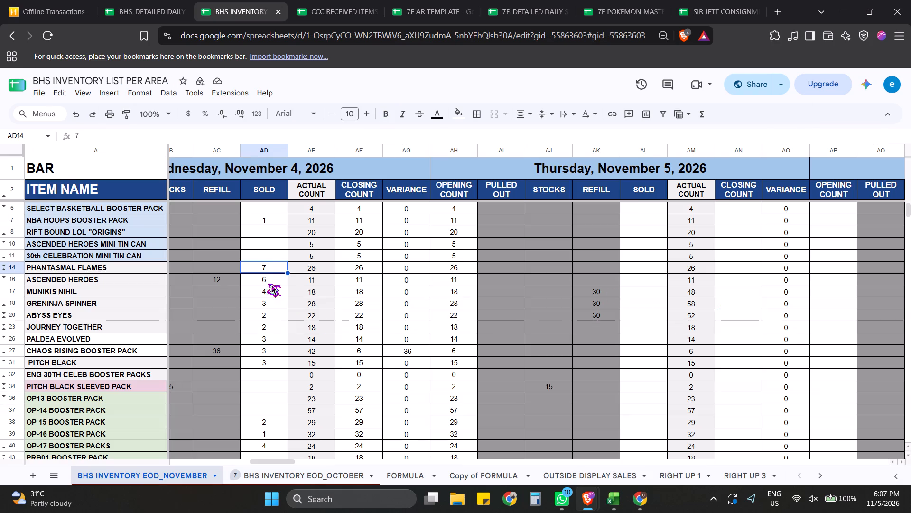
left_click(266, 283)
key("alt+Tab")
left_click_drag(761, 151, 680, 145)
key("a")
key("s")
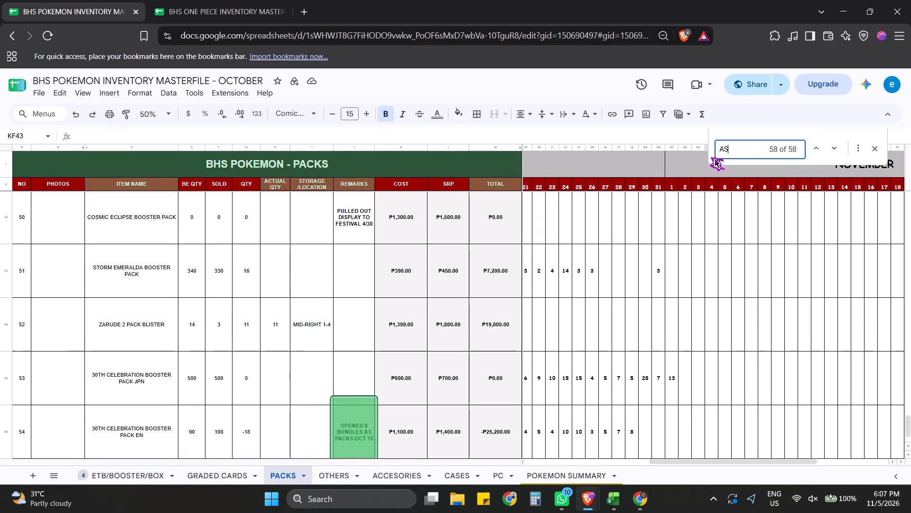
key("c")
key("e")
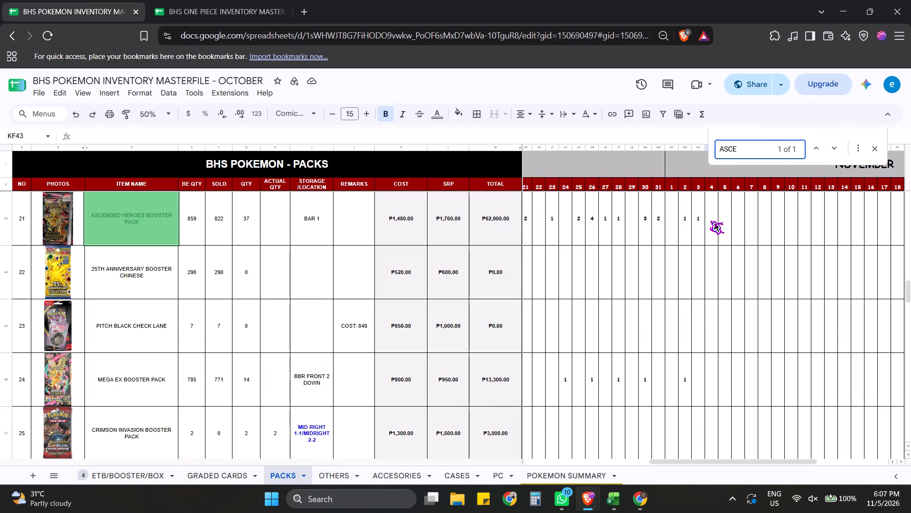
left_click(710, 220)
key("alt+Tab")
key("alt+Tab")
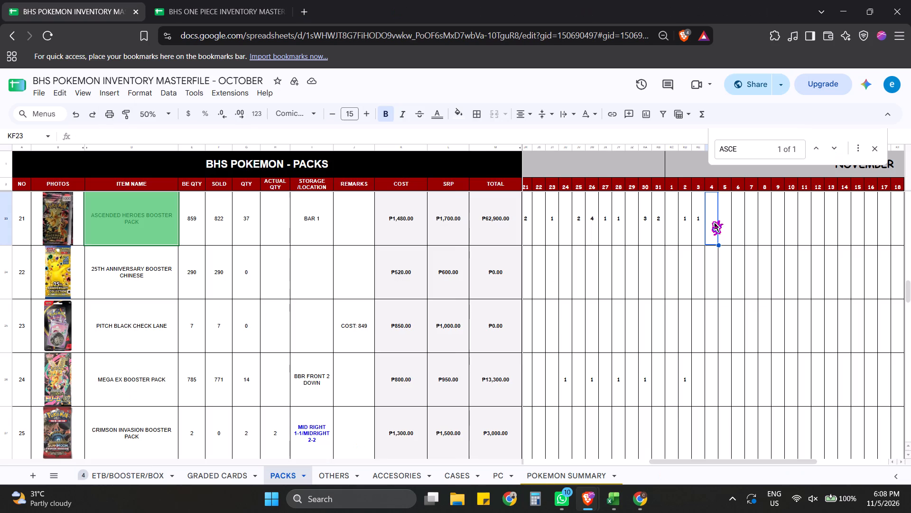
key("6")
key("Return")
Look up MUNIKIS NIHIL in the inventory list and record 4 for its booster pack under November 4 in the Pokemon PACKS sheet.
key("alt+Tab")
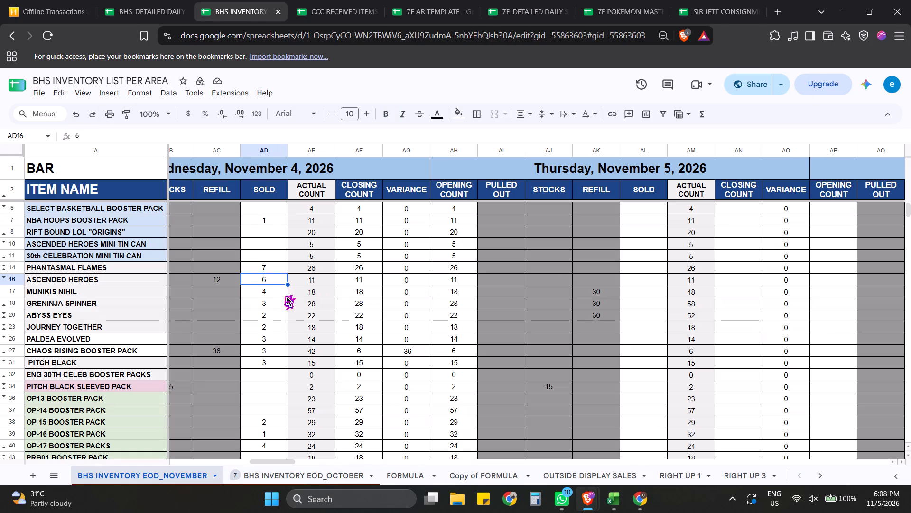
left_click(269, 292)
key("alt+Tab")
left_click_drag(745, 147, 693, 147)
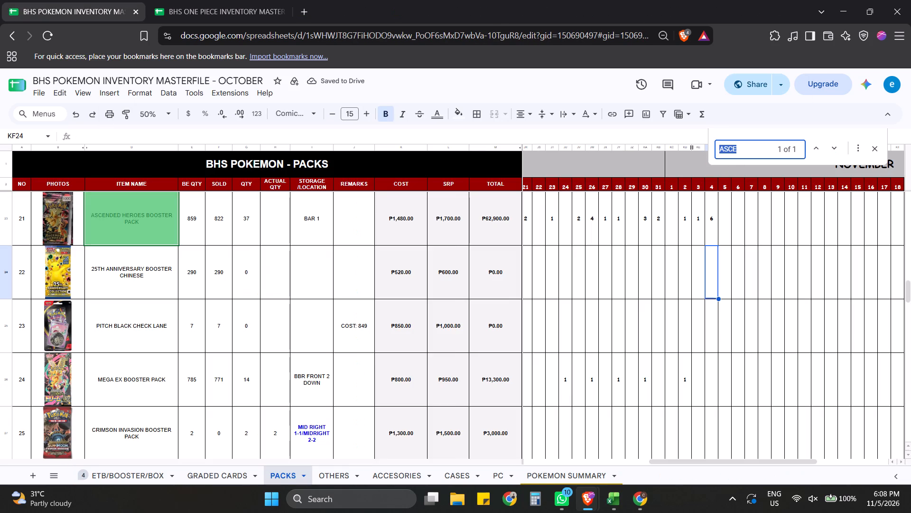
type("MUNIKIS")
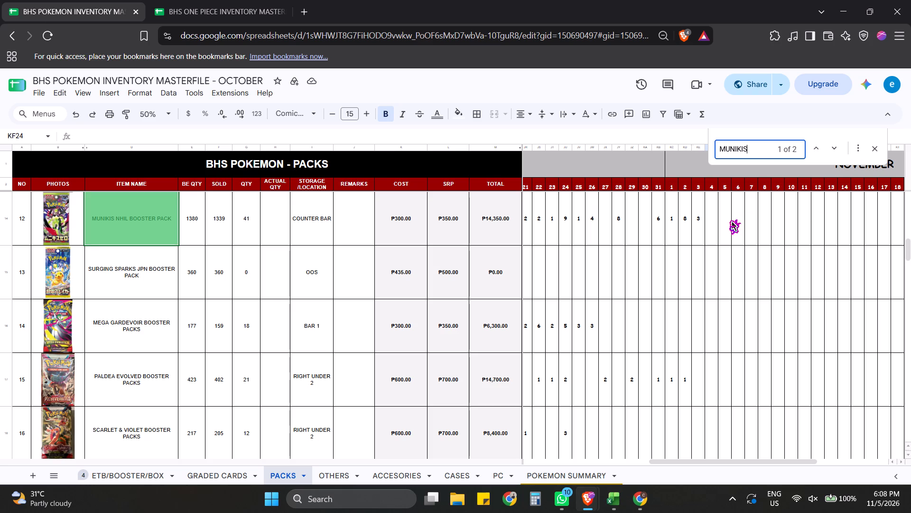
left_click(714, 224)
key("alt+Tab")
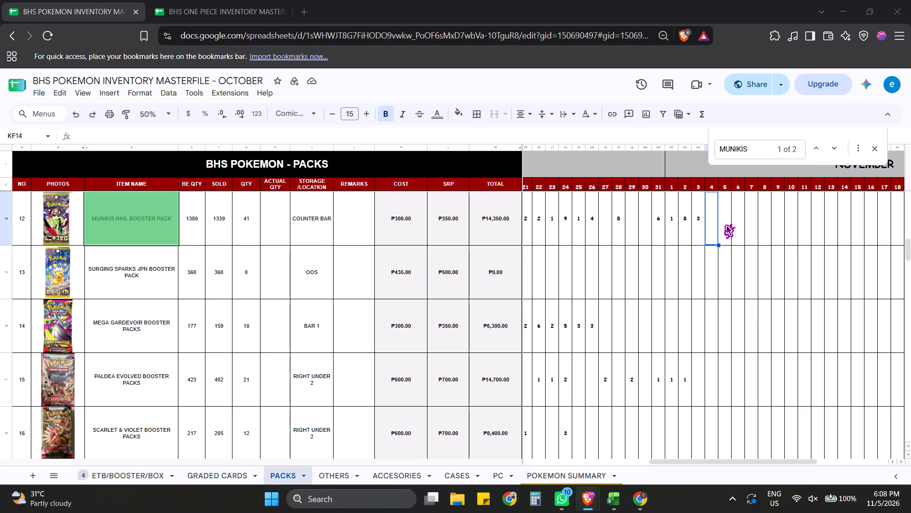
key("alt+Tab")
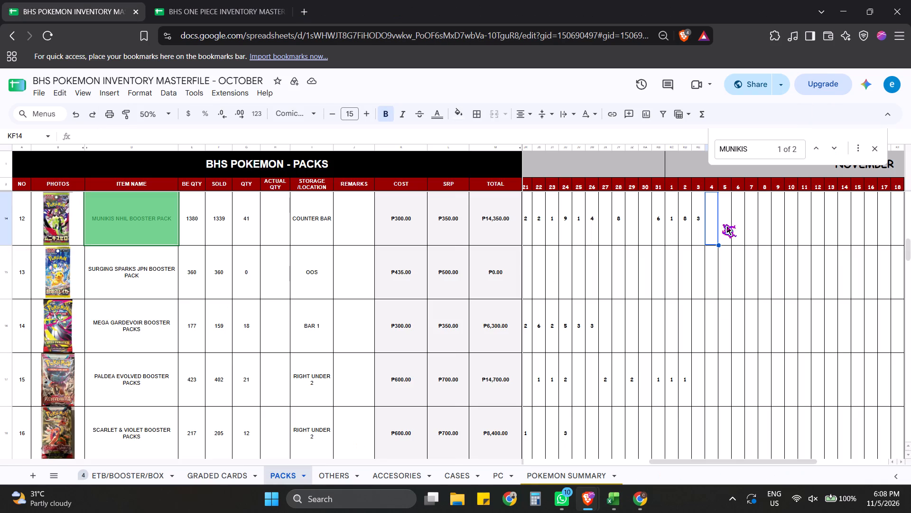
key("4")
key("Return")
Look up GRENINJA SPINNER in the inventory list and record 3 for MUNIKIS NINJA SPINNER BOOSTER PACK under November 4 in the Pokemon PACKS sheet.
key("alt+Tab")
left_click(266, 307)
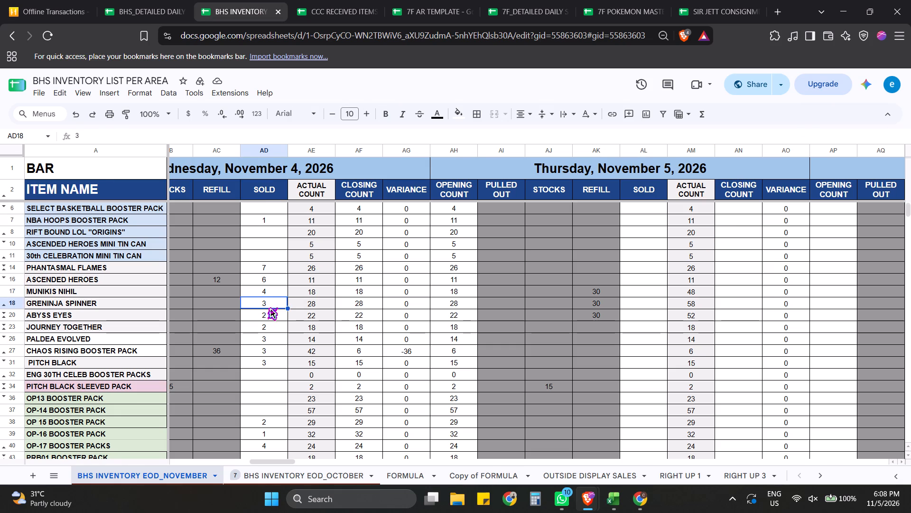
key("alt+Tab")
left_click_drag(750, 151, 659, 145)
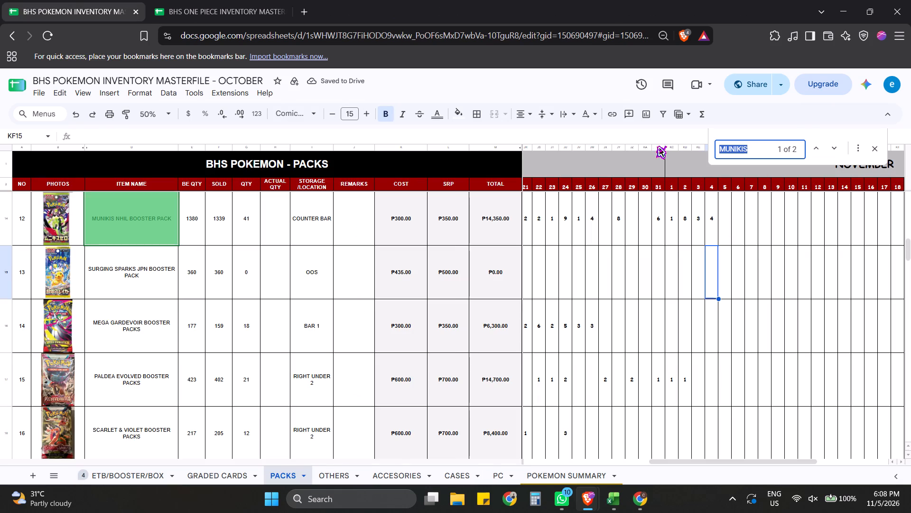
type("NINJA")
scroll(756, 332, "down", 3)
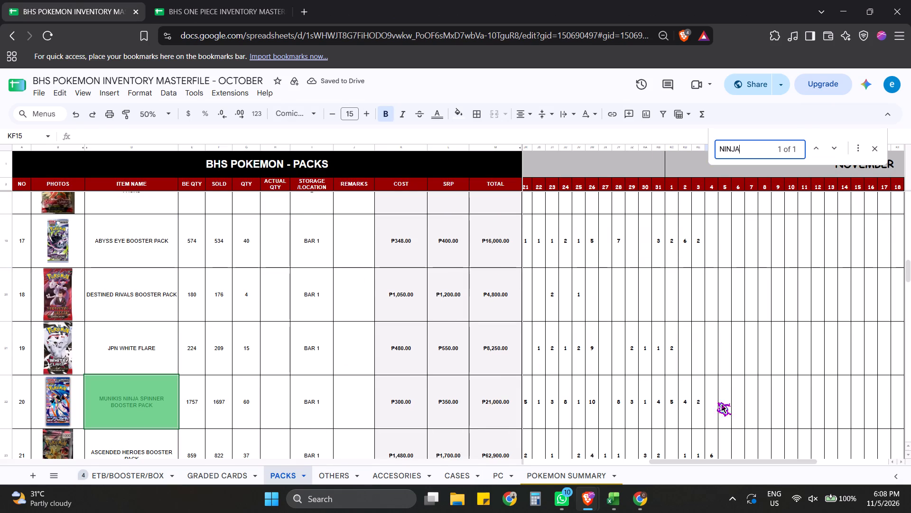
left_click(709, 401)
key("alt+Tab")
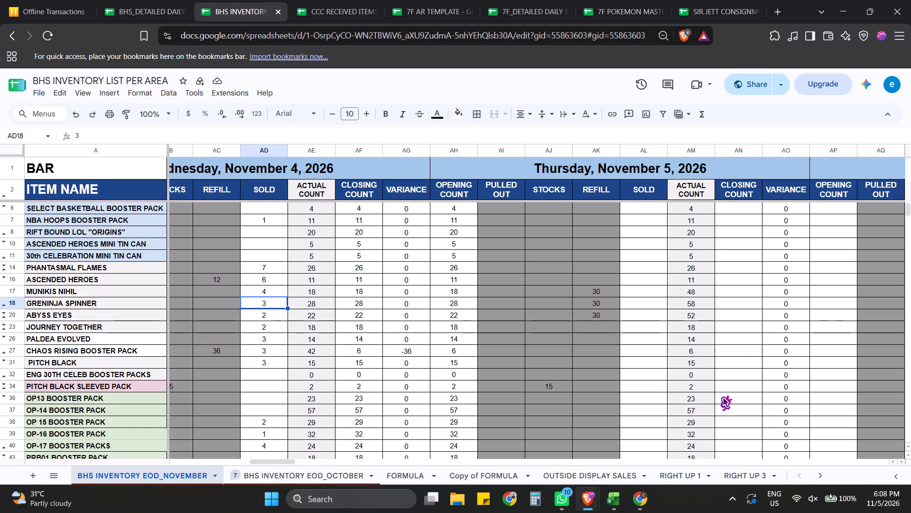
key("alt+Tab")
key("3")
key("Return")
Look up ABYSS EYES in the inventory list and record 2 for ABYSS EYE BOOSTER PACK under November 4 in the Pokemon PACKS sheet.
key("alt+Tab")
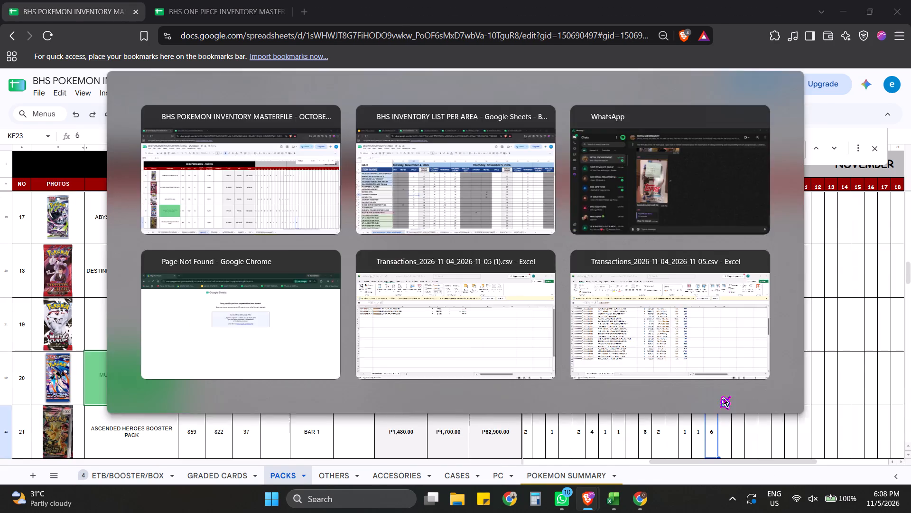
left_click(278, 312)
key("alt+Tab")
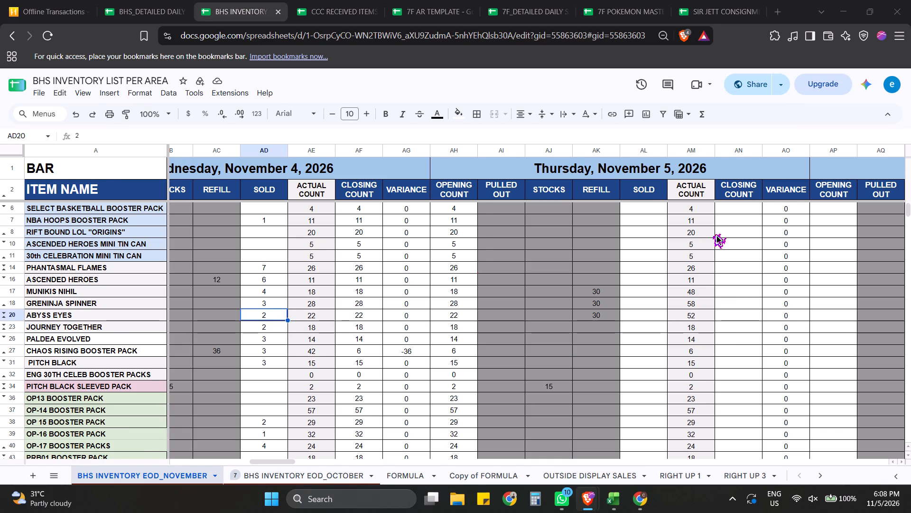
left_click_drag(744, 145, 677, 144)
type("ABYS")
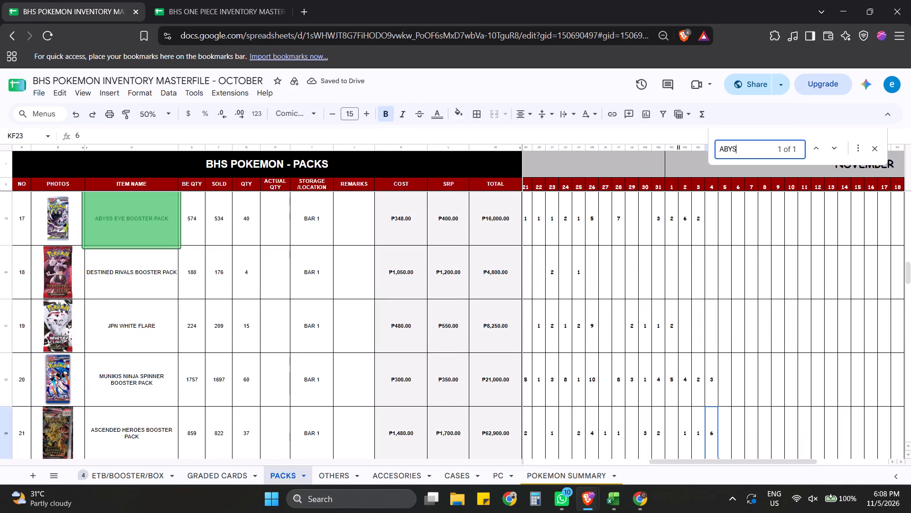
left_click(714, 227)
key("alt+Tab")
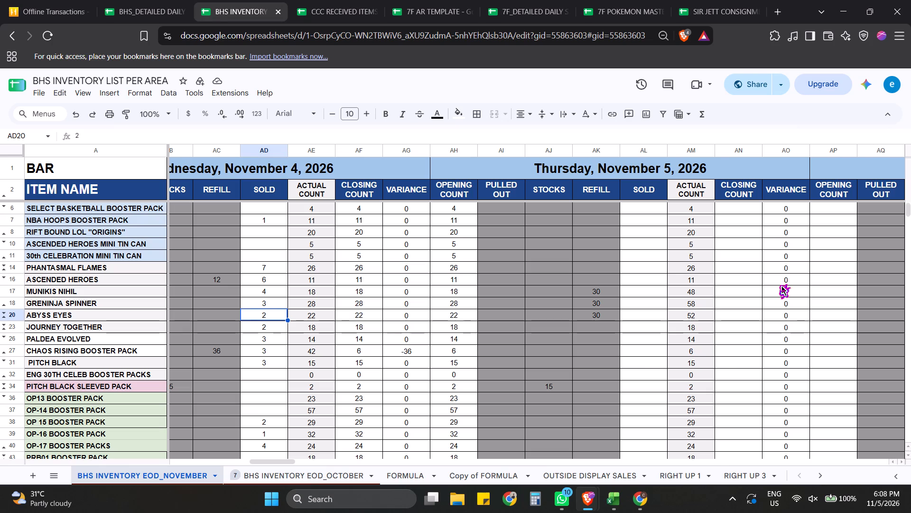
key("alt+Tab")
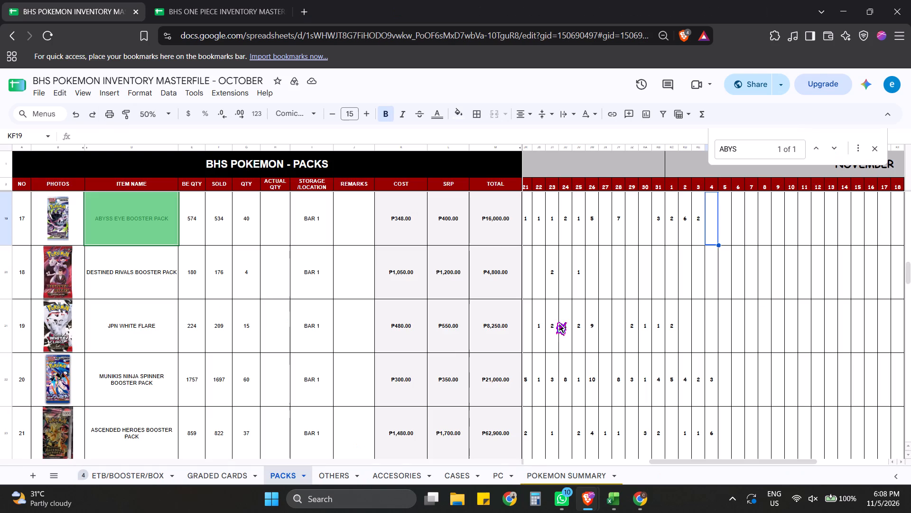
key("2")
key("Return")
Look up JOURNEY TOGETHER in the inventory list and record 2 for it under November 4 in the Pokemon PACKS sheet.
key("alt+Tab")
left_click(265, 326)
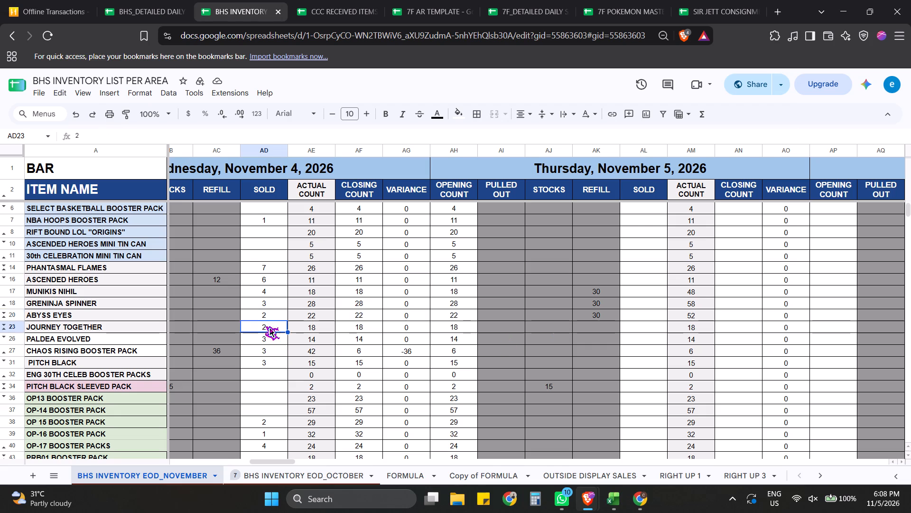
key("alt+Tab")
left_click_drag(746, 148, 685, 142)
type("JOURN")
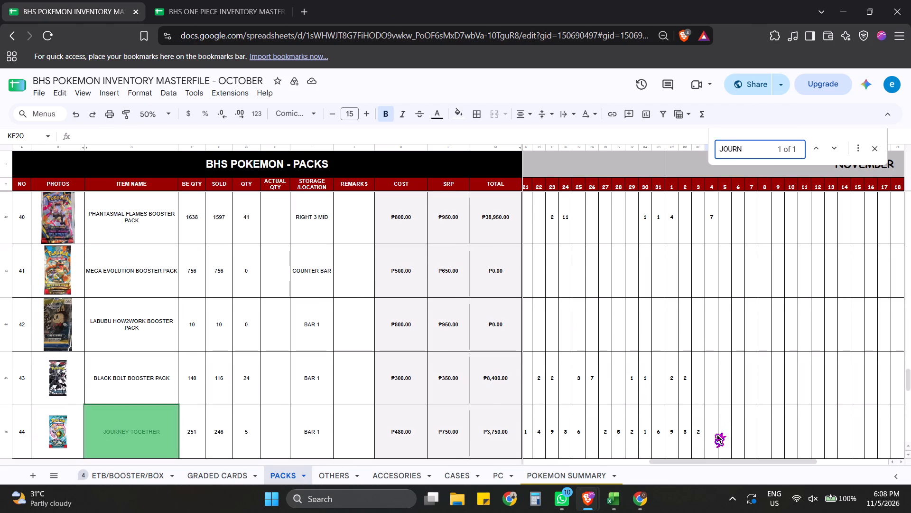
left_click(713, 433)
key("alt+Tab")
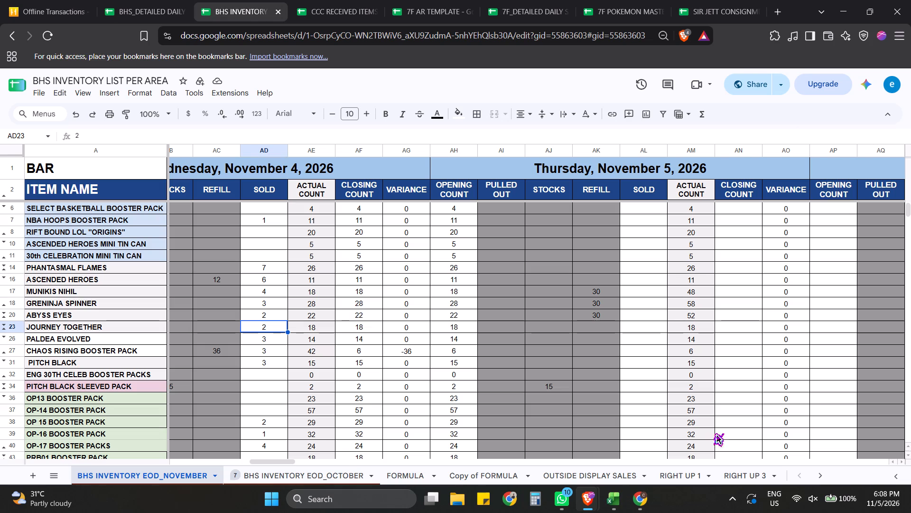
key("alt+Tab")
key("2")
left_click(703, 360)
Look up PALDEA EVOLVED in the inventory list and record 3 for its booster packs under November 4 in the Pokemon PACKS sheet.
left_click(748, 141)
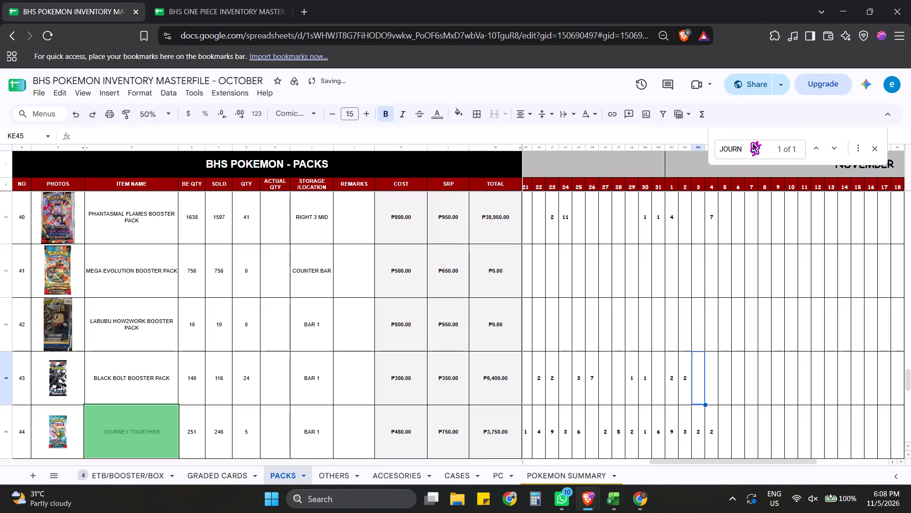
left_click_drag(749, 147, 688, 144)
type("PALL")
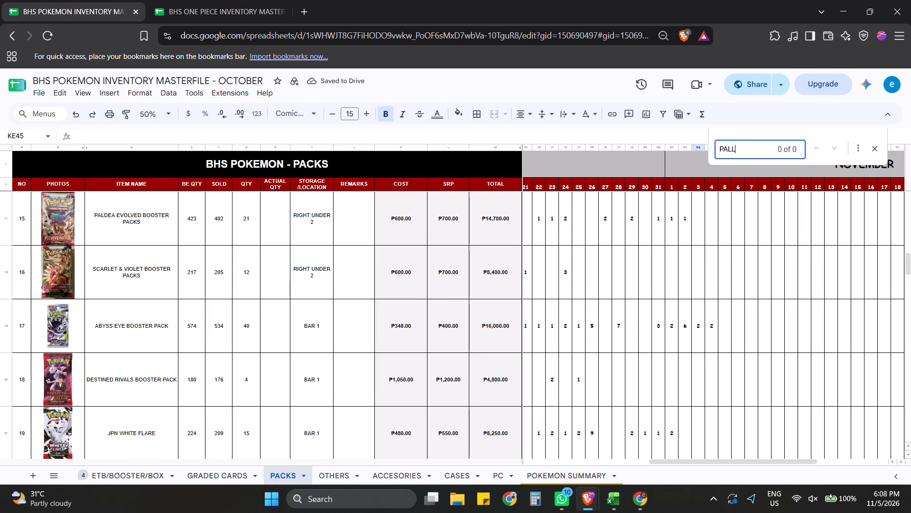
key("BackSpace")
type("DEA")
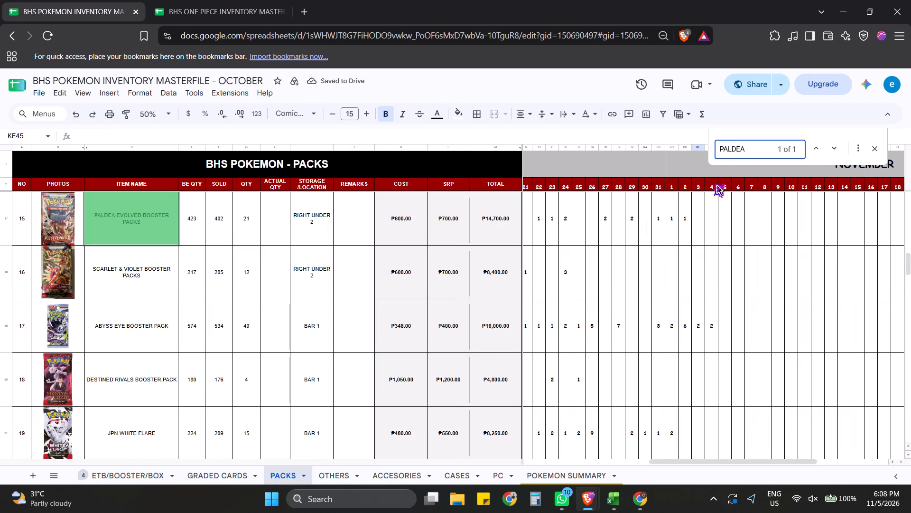
left_click(709, 208)
key("alt+Tab")
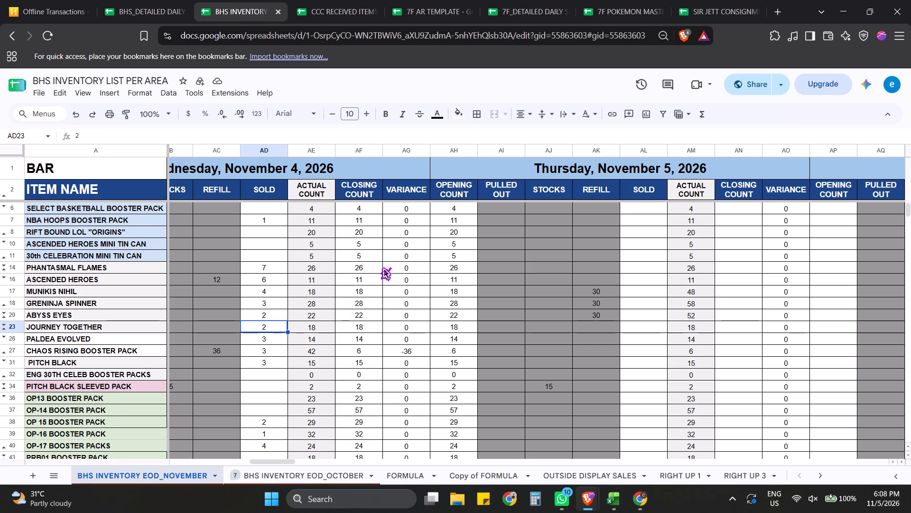
key("alt+Tab")
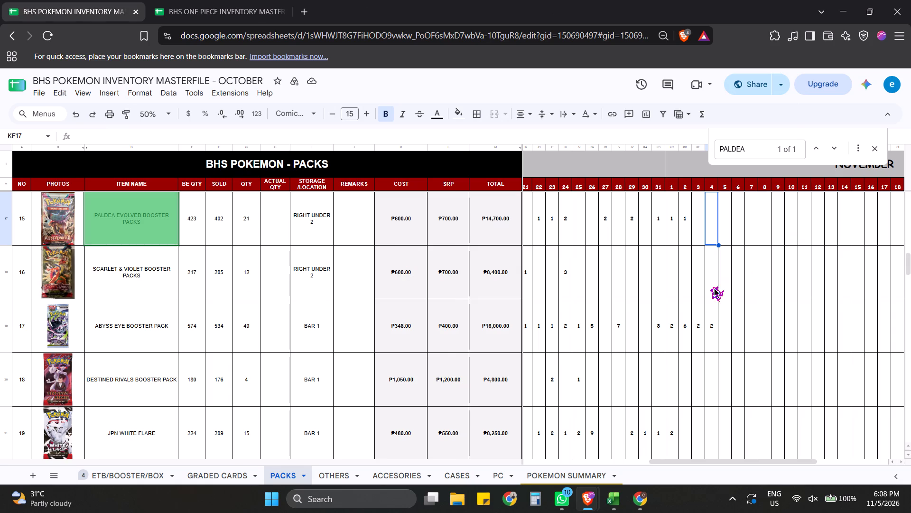
key("alt+Tab")
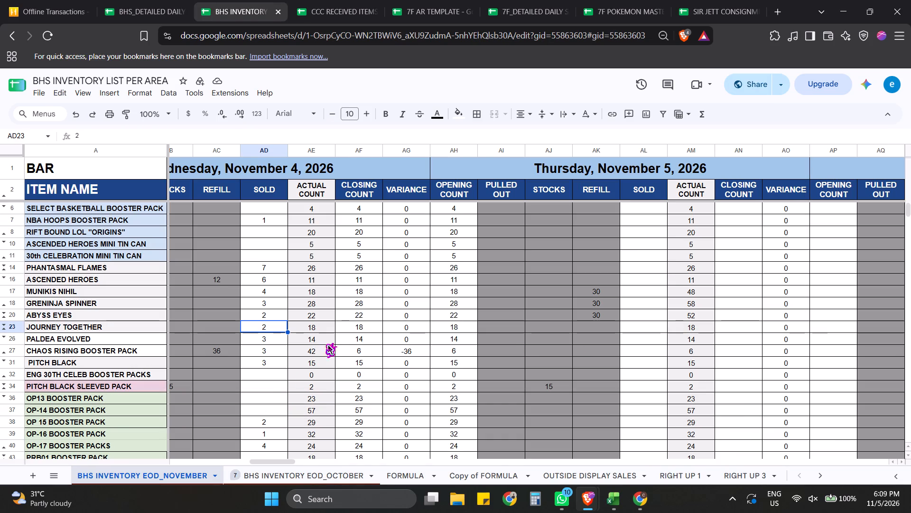
key("alt+Tab")
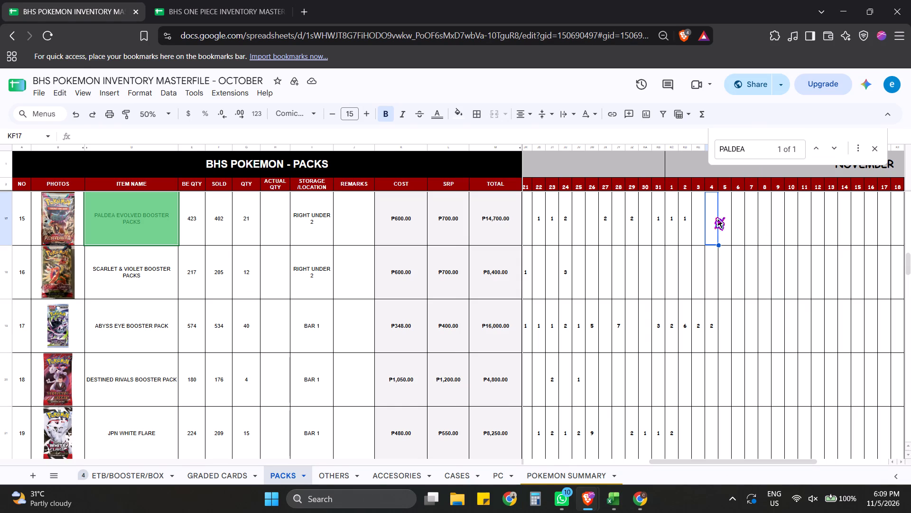
key("alt+Tab")
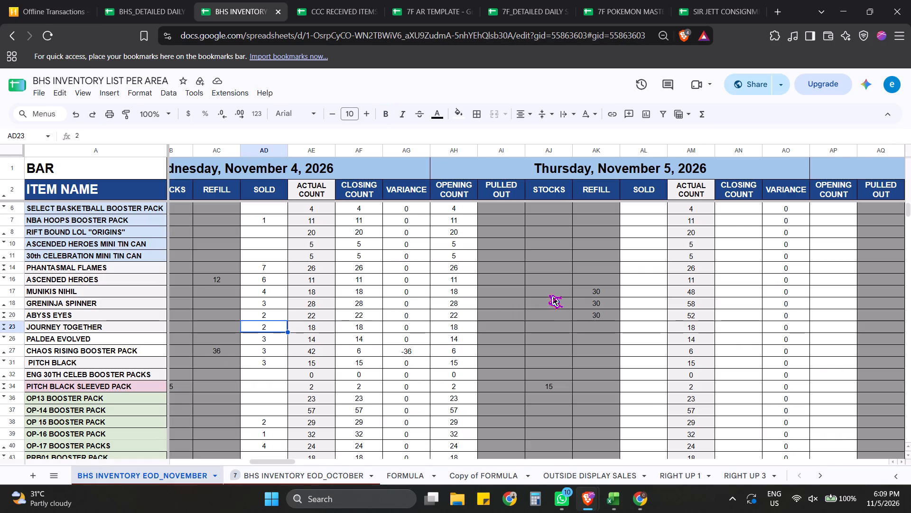
left_click(275, 341)
key("alt+Tab")
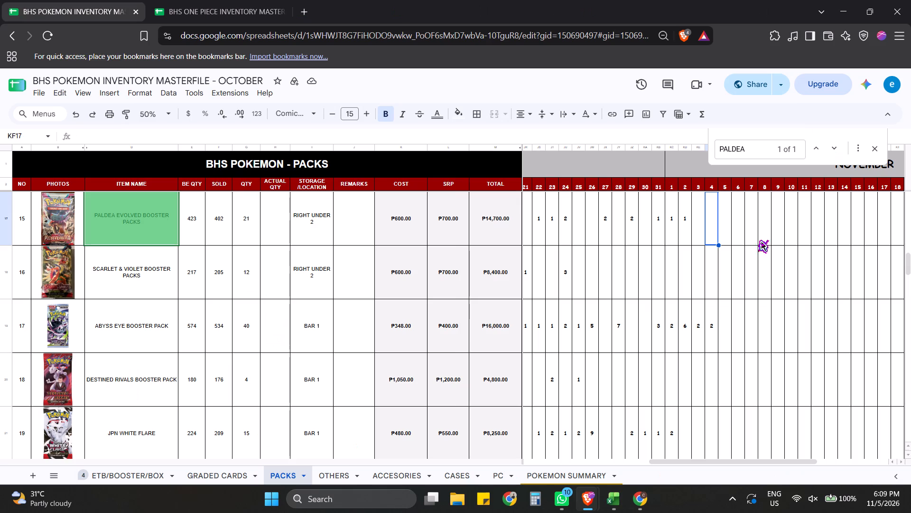
key("3")
left_click(712, 282)
Look up CHAOS RISING BOOSTER PACK in the inventory list and record 3 for it under November 4 in the Pokemon PACKS sheet.
key("alt+Tab")
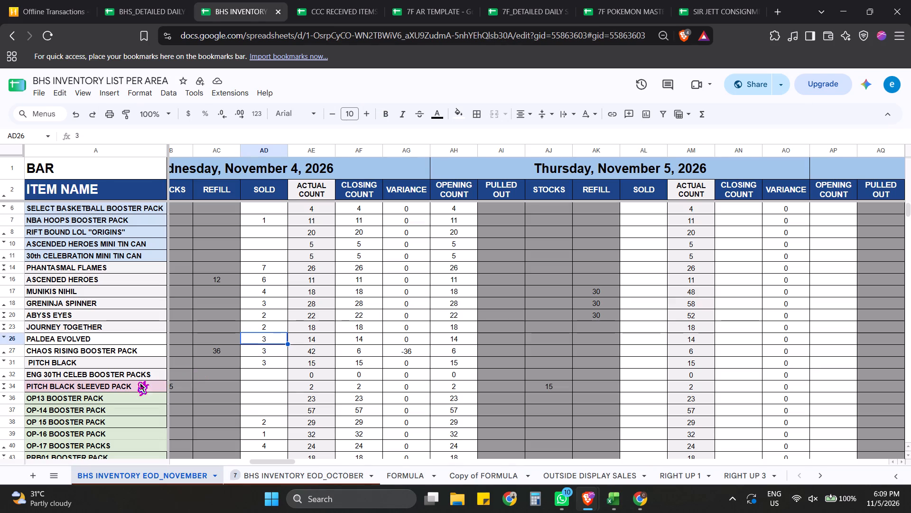
left_click(267, 351)
key("alt+Tab")
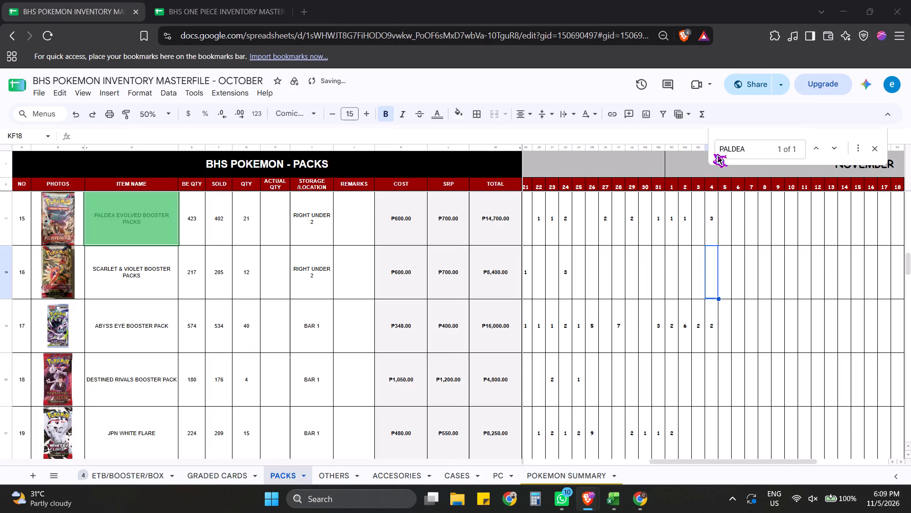
left_click_drag(761, 150, 685, 148)
type("CHAOS")
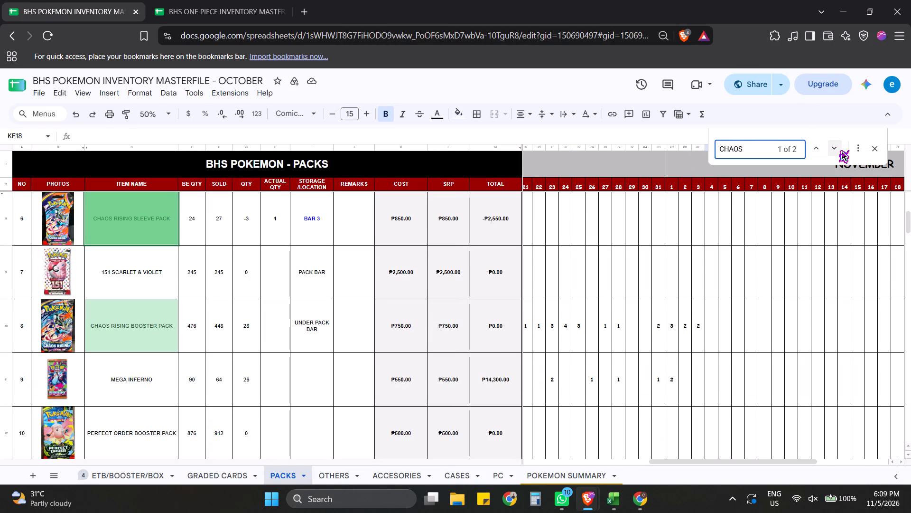
left_click(836, 150)
left_click(707, 332)
key("alt+Tab")
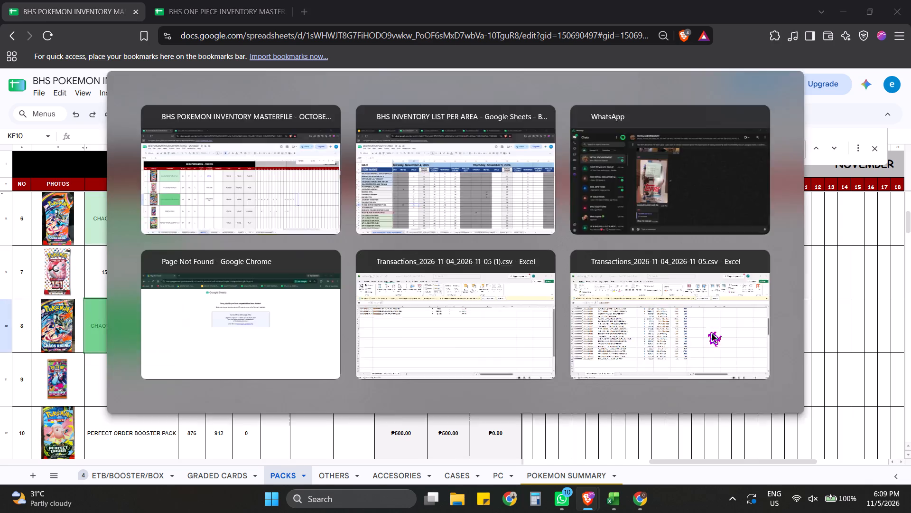
key("alt+Tab")
key("3")
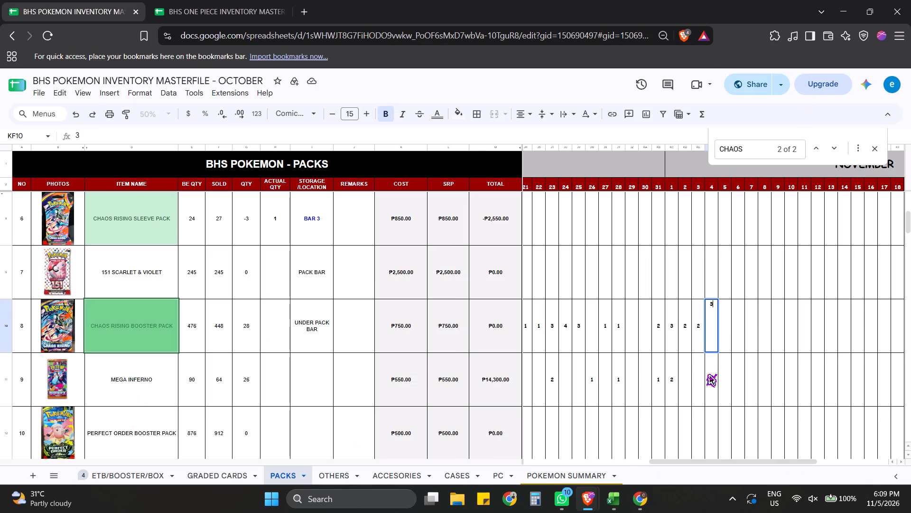
left_click(706, 386)
left_click(709, 332)
Look up PITCH BLACK in the inventory list and record 3 for PITCH BLACK BOOSTER PACK under November 4 in the Pokemon PACKS sheet.
key("alt+Tab")
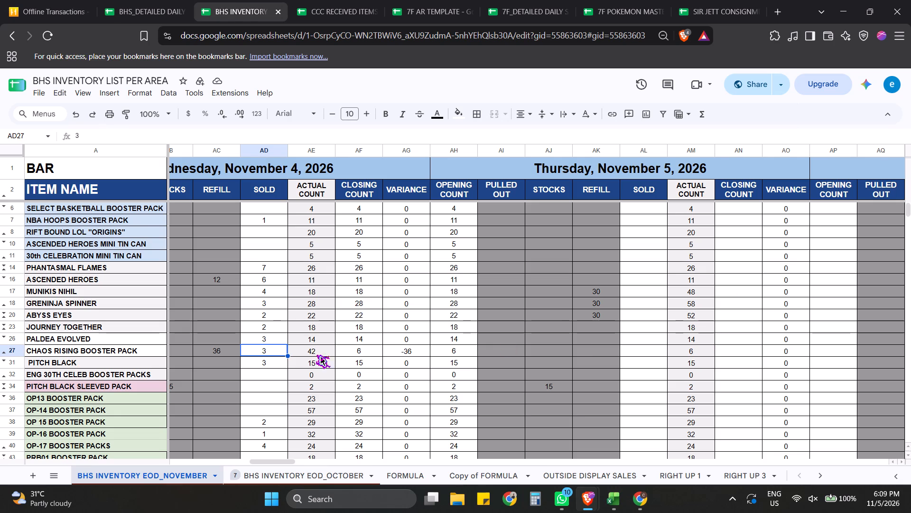
left_click(268, 363)
key("alt+Tab")
left_click_drag(750, 151, 655, 150)
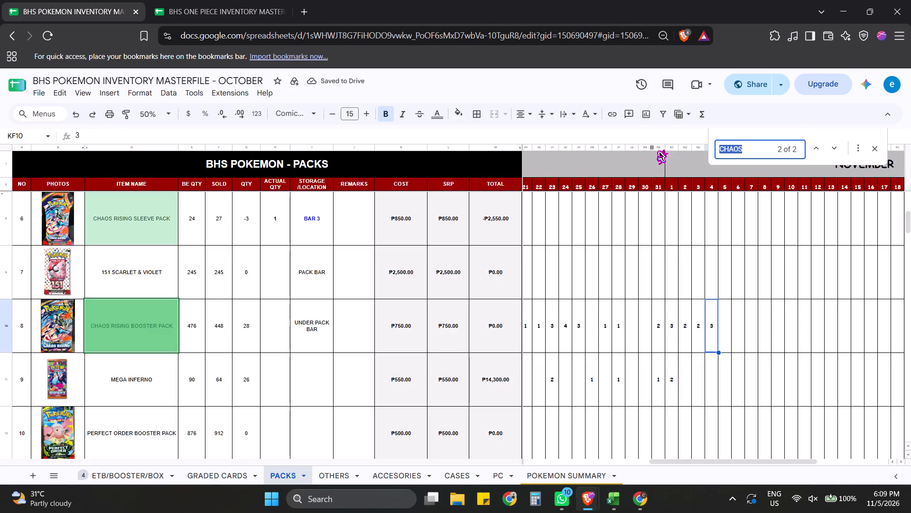
type("PITCH BLACK")
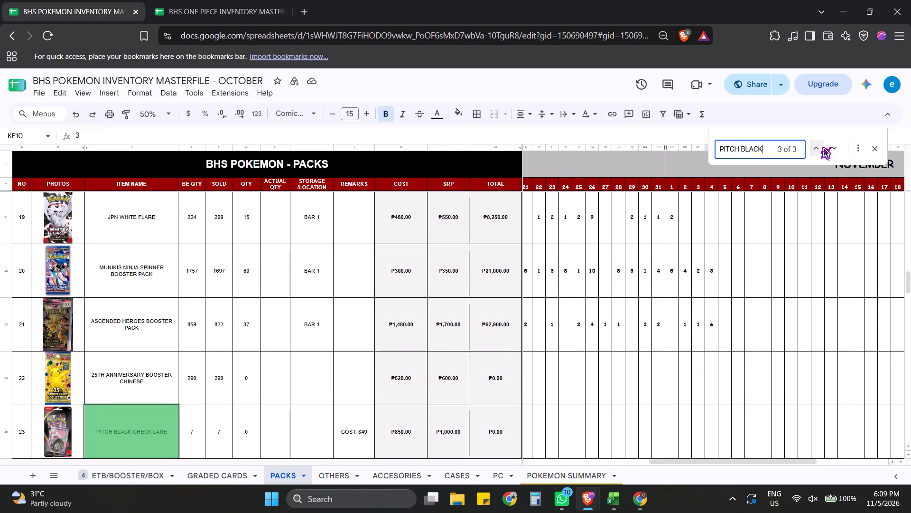
left_click(819, 146)
left_click(819, 146)
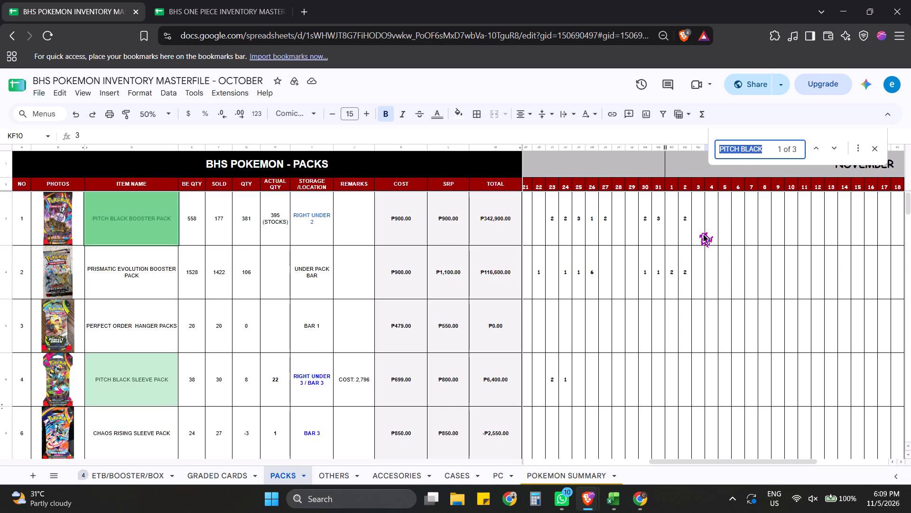
left_click(715, 228)
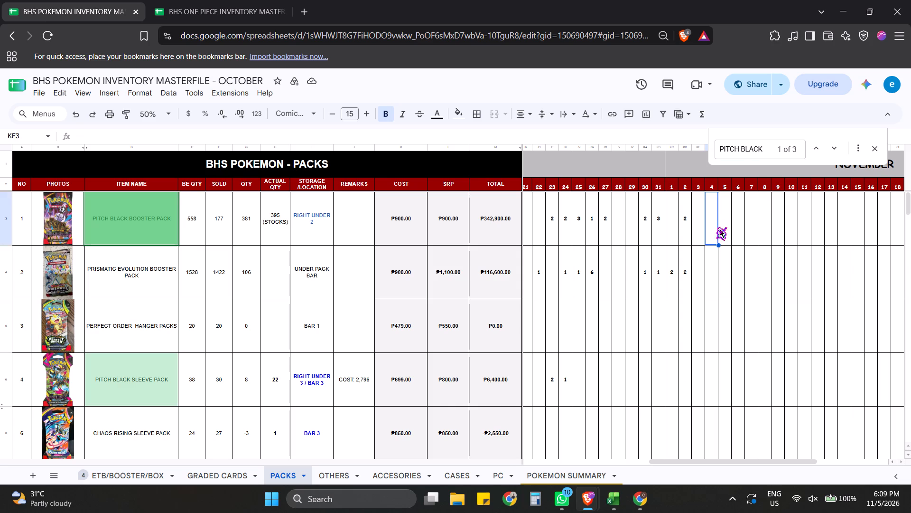
key("alt+Tab")
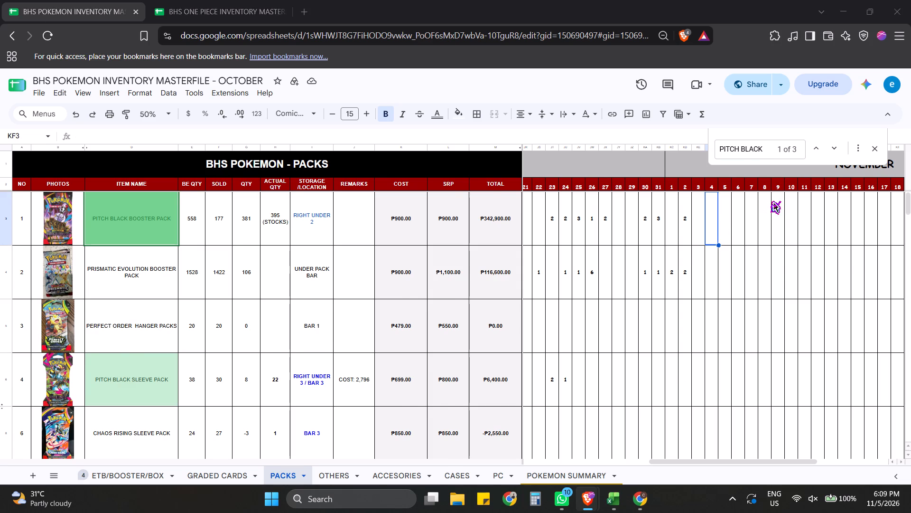
key("alt+Tab")
key("3")
left_click(707, 324)
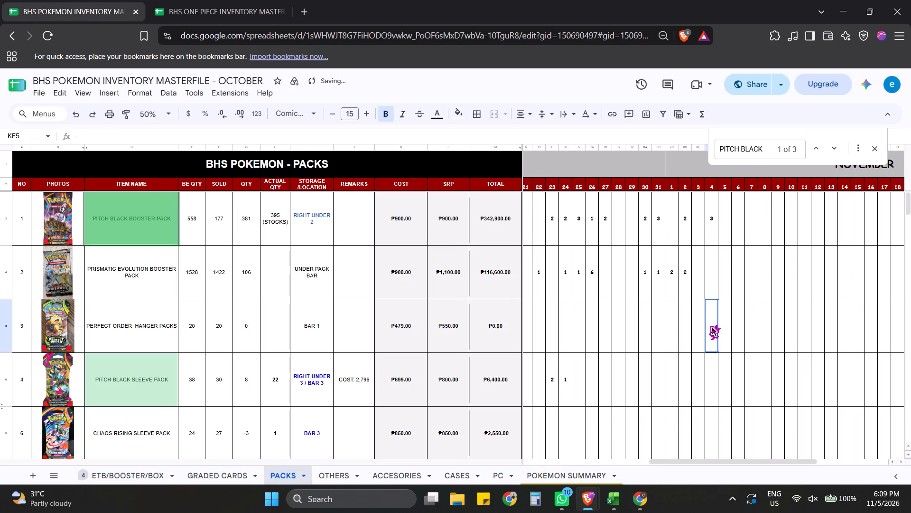
left_click(707, 231)
left_click(706, 273)
left_click(709, 218)
left_click(704, 266)
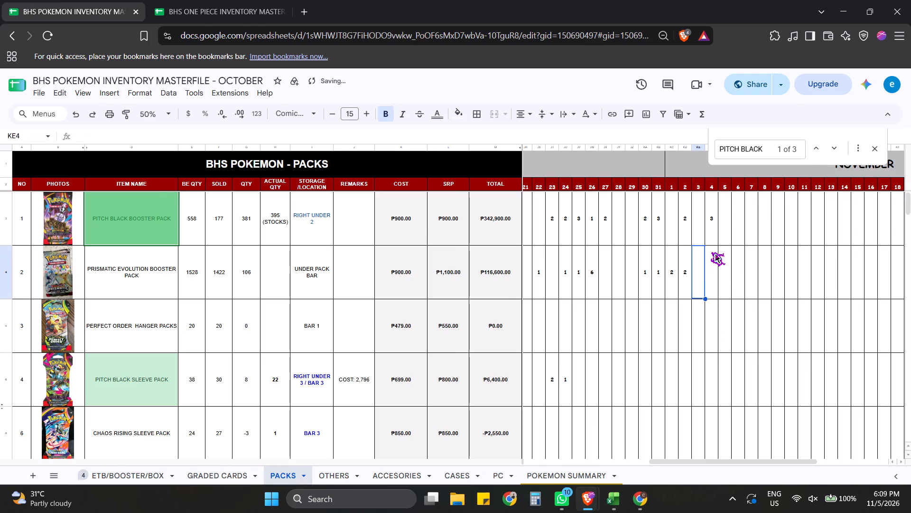
Look up MEGA DREAM EX in the inventory list's PACK BAR section and record 3 for MEGA EX BOOSTER PACK under November 4 in PACKS.
key("alt+Tab")
left_click(266, 423)
scroll(278, 419, "down", 4)
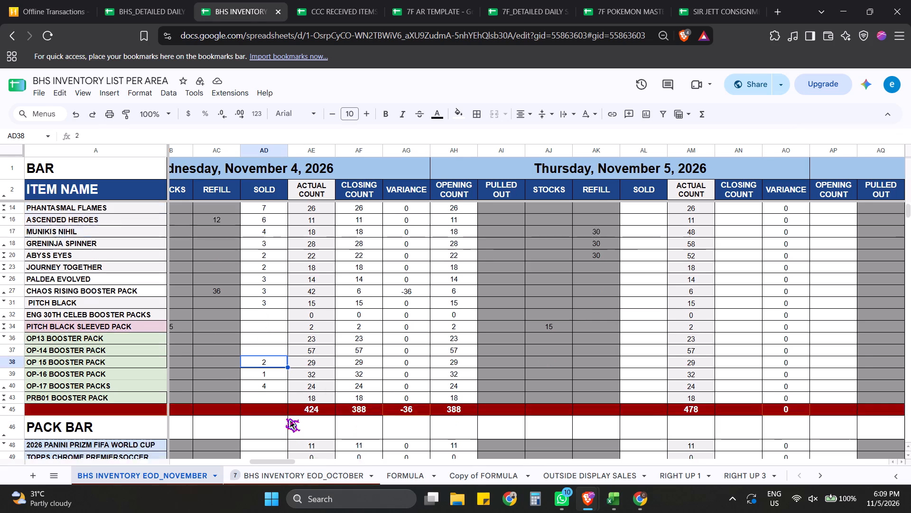
scroll(286, 418, "down", 1)
scroll(281, 345, "down", 15)
left_click(276, 284)
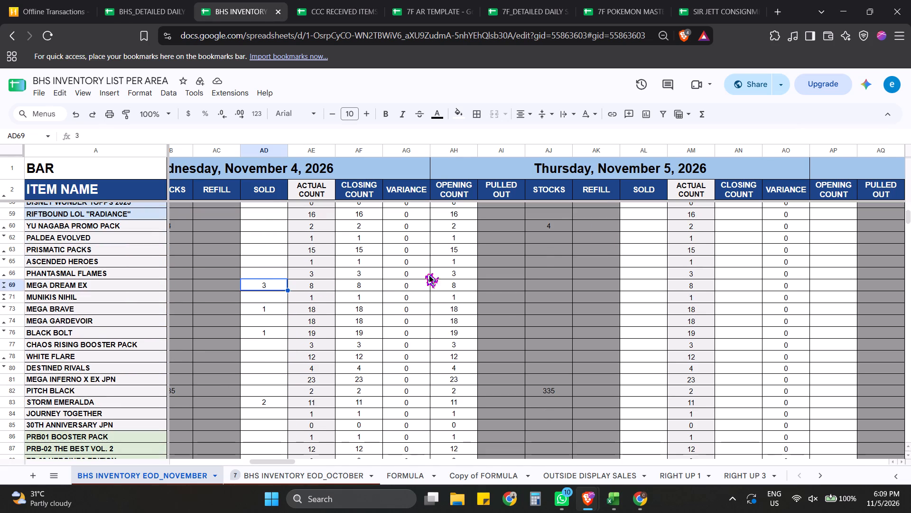
key("alt+Tab")
left_click_drag(761, 150, 637, 149)
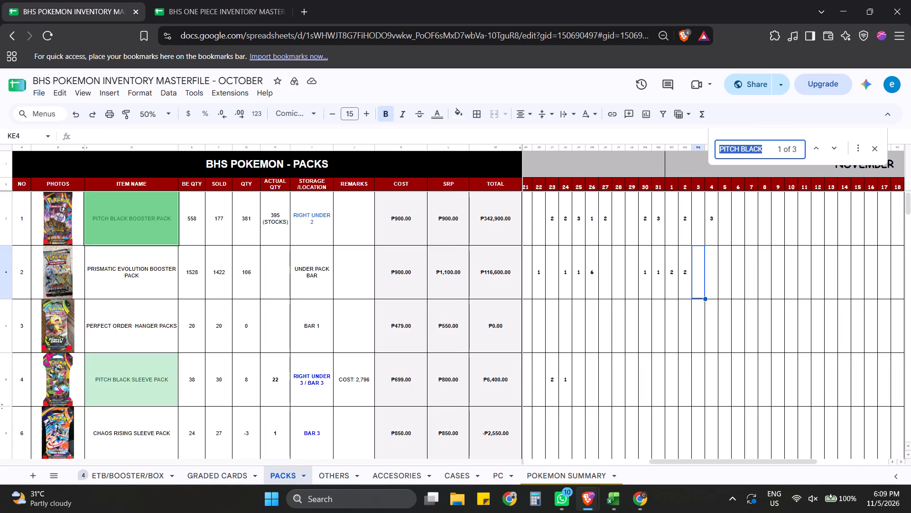
type("MEGA D")
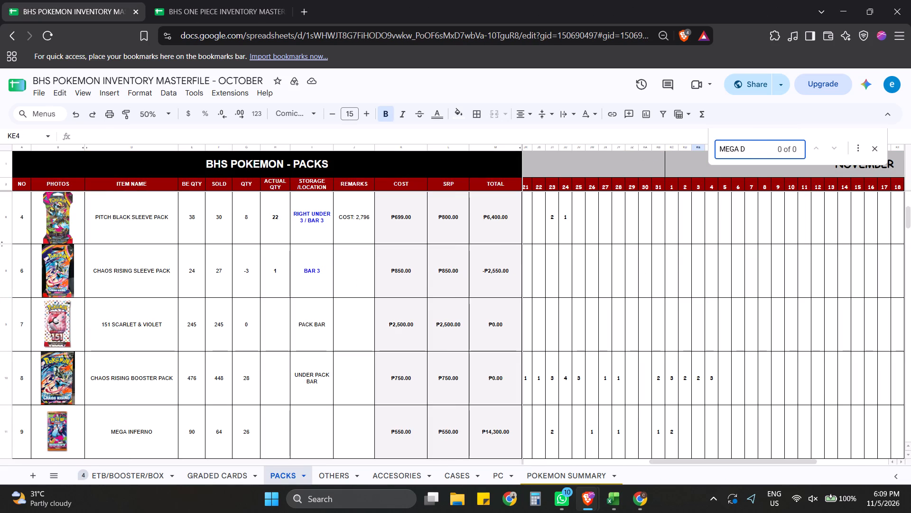
key("BackSpace")
key("BackSpace")
key("BackSpace")
key("BackSpace")
key("BackSpace")
key("BackSpace")
key("BackSpace")
key("BackSpace")
key("BackSpace")
key("BackSpace")
key("BackSpace")
key("BackSpace")
key("BackSpace")
key("BackSpace")
key("BackSpace")
type("EX")
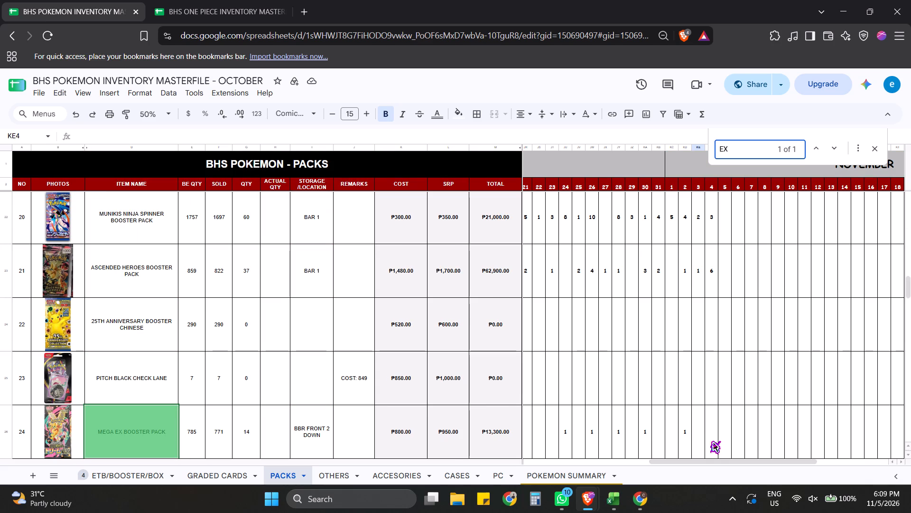
left_click(709, 440)
key("alt+Tab")
key("alt+Tab")
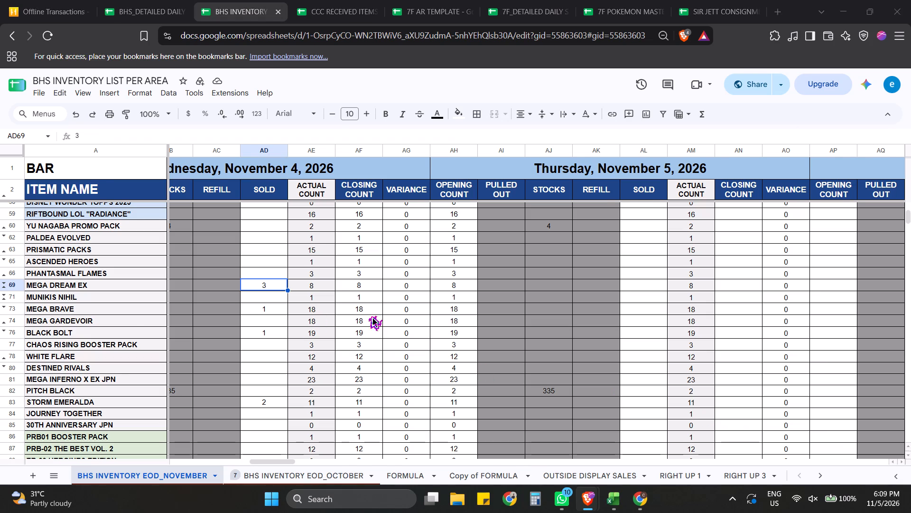
key("3")
key("Return")
Look up MEGA BRAVE in the inventory list and record 1 for MEGA BRAVE BOOSTER PACKS under November 4 in the Pokemon PACKS sheet.
key("alt+Tab")
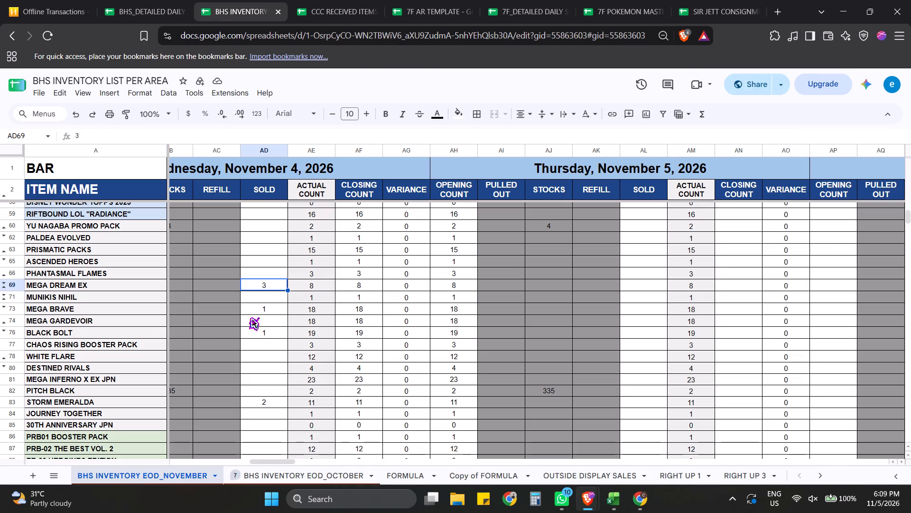
left_click(274, 314)
key("alt+Tab")
left_click_drag(747, 154, 639, 150)
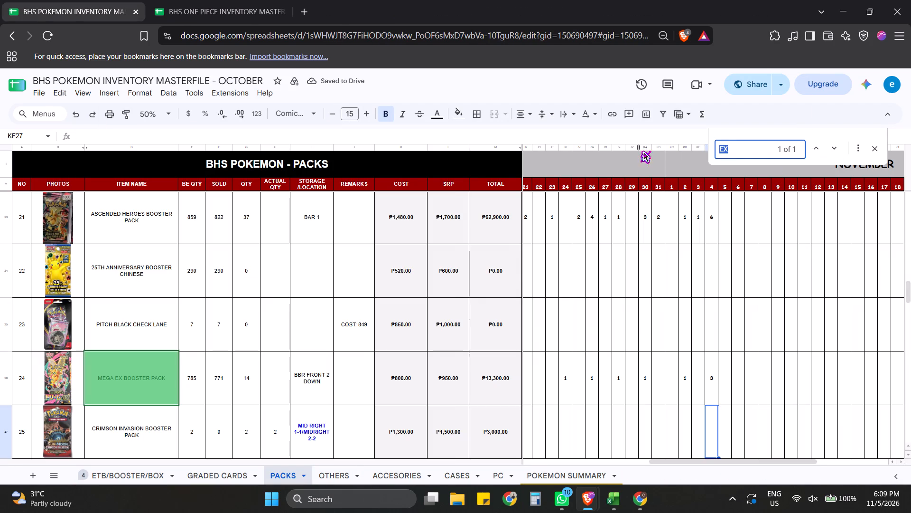
type("BRAEV")
key("BackSpace")
key("BackSpace")
type("VE")
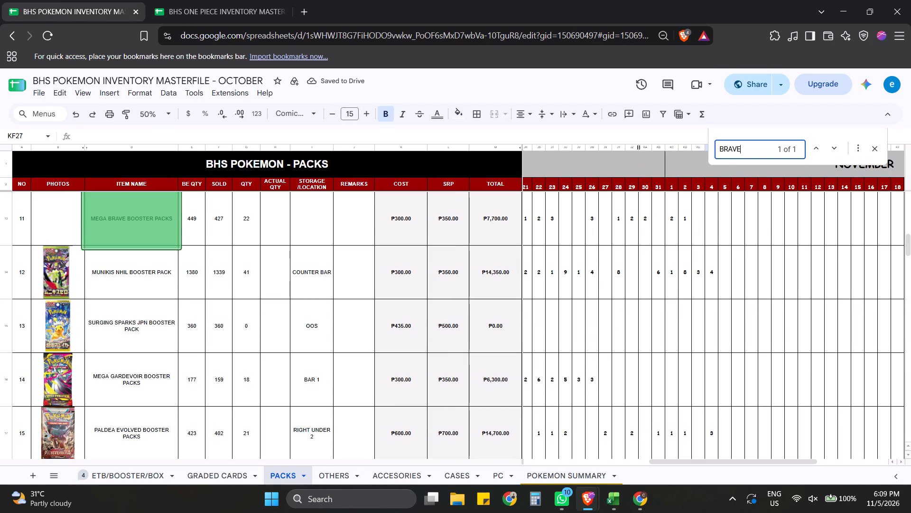
left_click(726, 221)
left_click(710, 218)
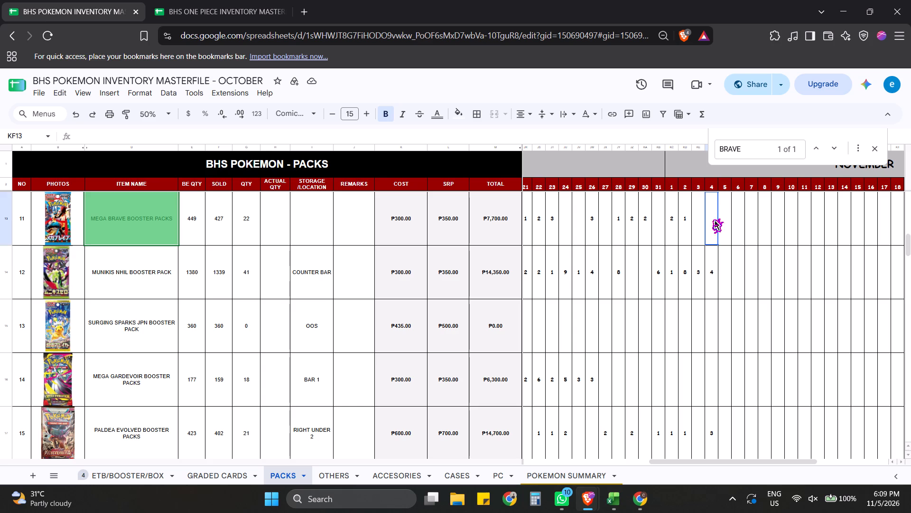
key("alt+Tab")
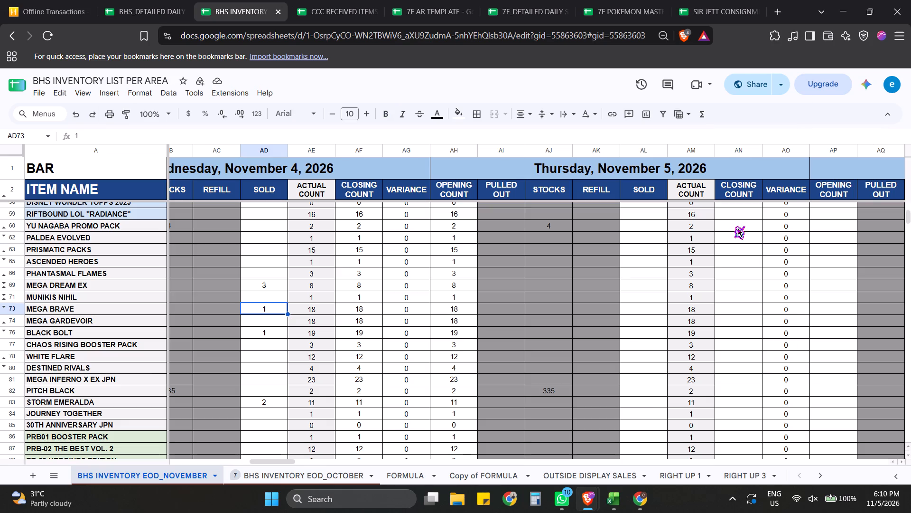
key("alt+Tab")
key("1")
key("Return")
Look up BLACK BOLT in the inventory list and record 1 for BLACK BOLT BOOSTER PACK under November 4 in the Pokemon PACKS sheet.
key("alt+Tab")
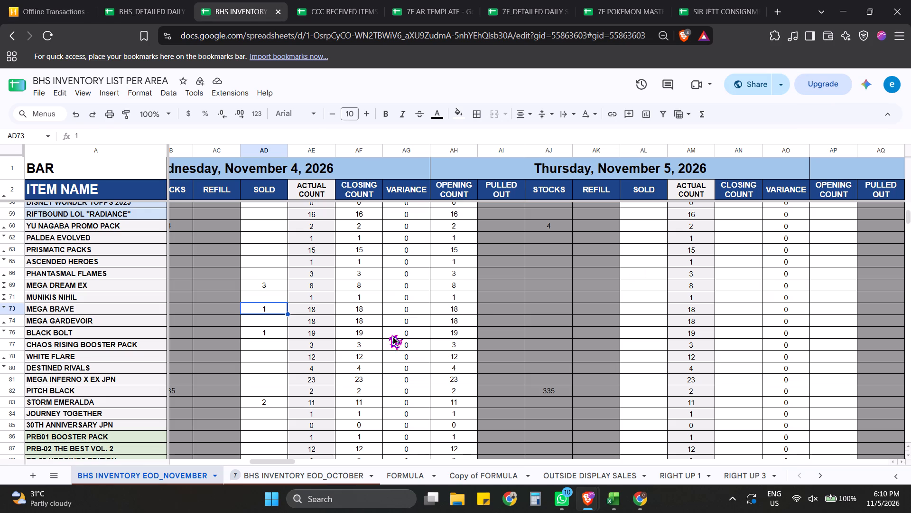
left_click(264, 330)
key("alt+Tab")
left_click_drag(751, 151, 647, 149)
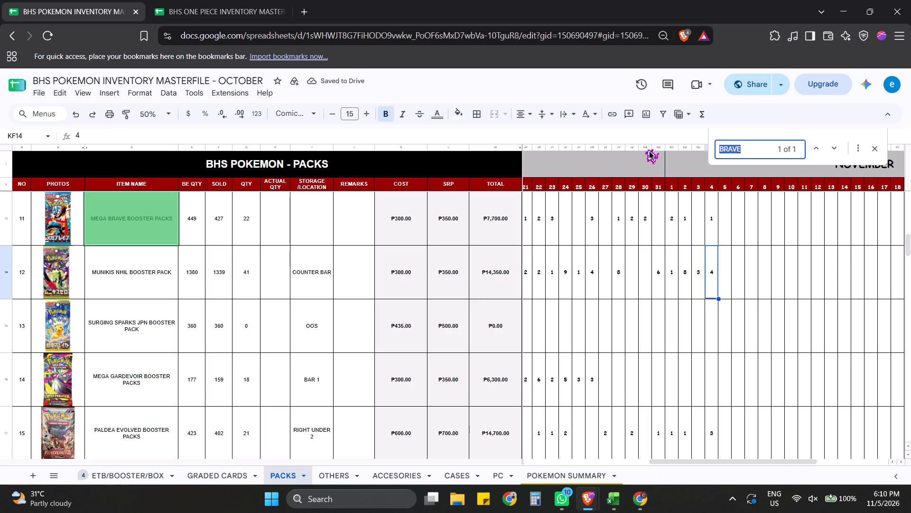
type("BOLT")
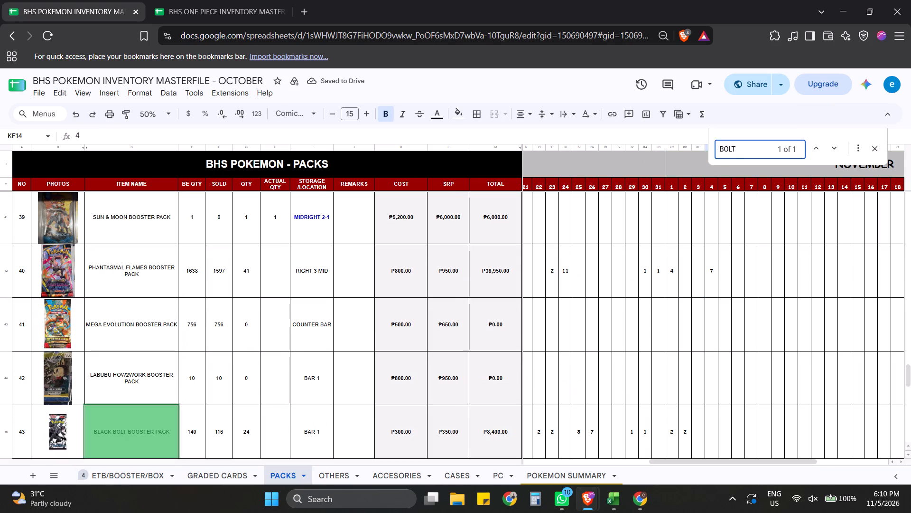
left_click(710, 437)
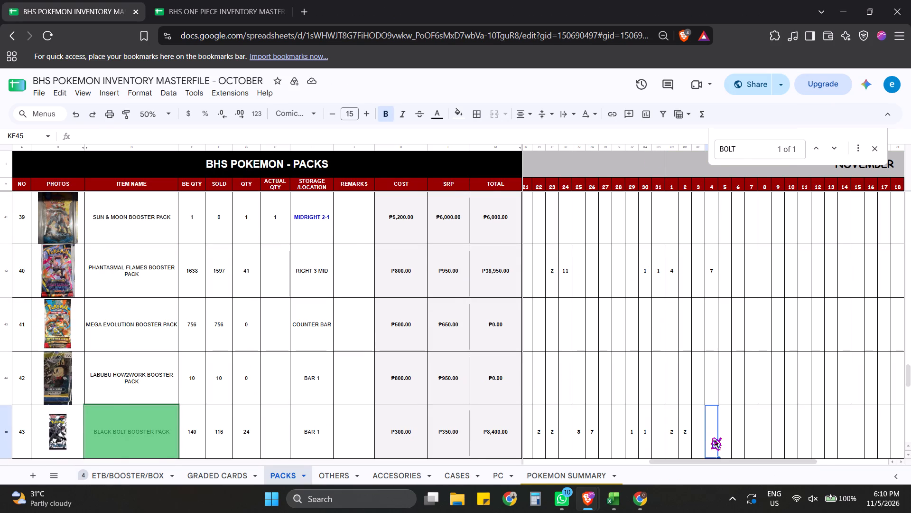
key("alt+Tab")
key("alt+Tab")
key("1")
left_click(708, 367)
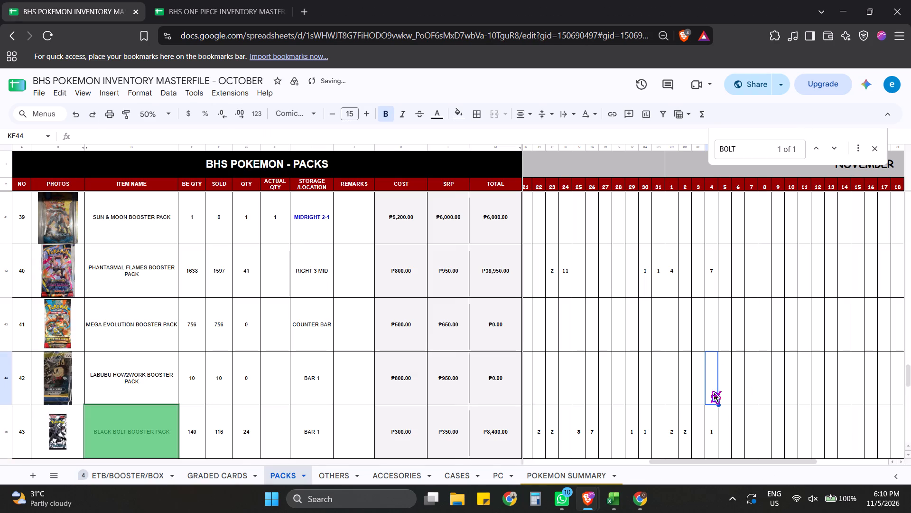
left_click(714, 422)
Look up STORM EMERALDA in the inventory list and record 2 for STORM EMERALDA BOOSTER PACK under November 4 in the Pokemon PACKS sheet.
key("alt+Tab")
scroll(254, 370, "down", 2)
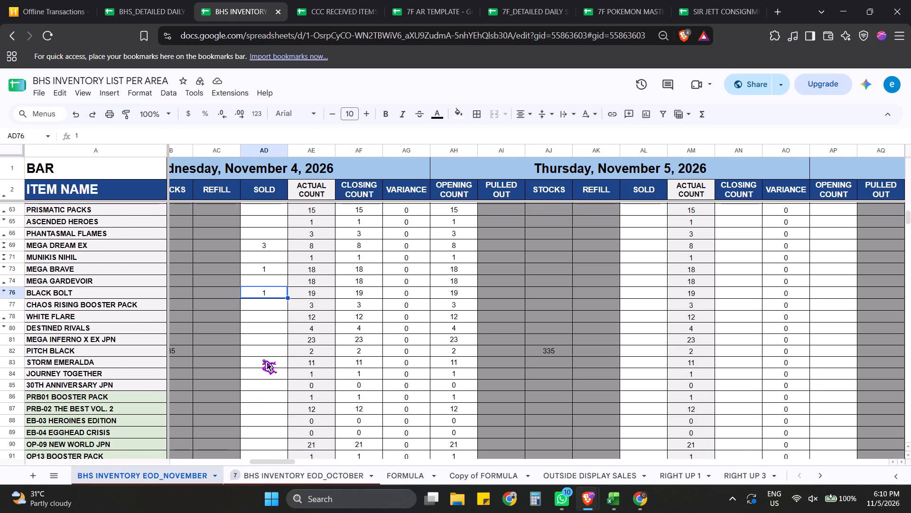
left_click(262, 360)
key("alt+Tab")
left_click_drag(756, 147, 593, 142)
type("EMERA")
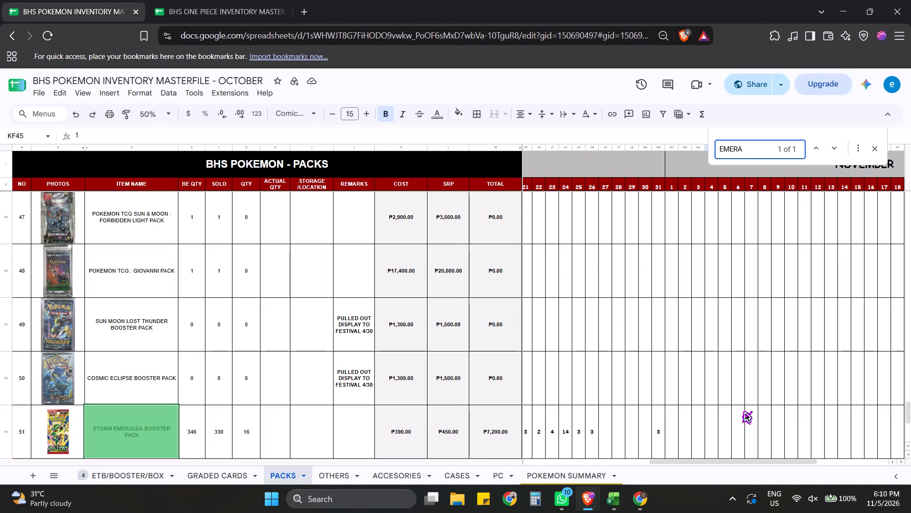
left_click(716, 431)
key("1")
left_click(778, 407)
key("alt+Tab")
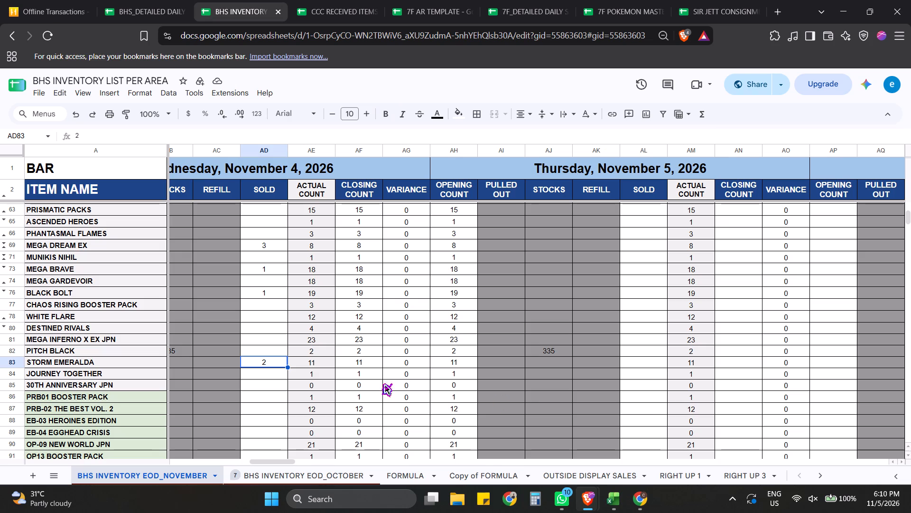
key("alt+Tab")
left_click(734, 403)
left_click(710, 434)
key("2")
left_click(762, 424)
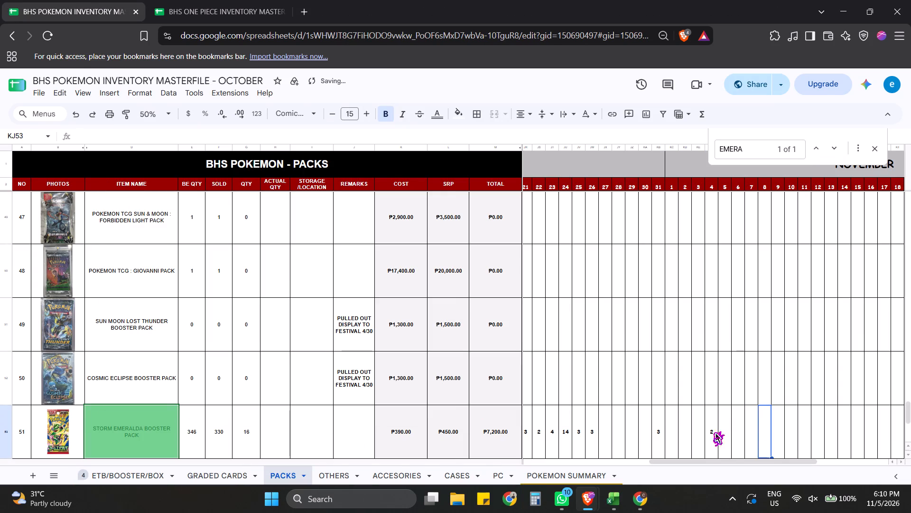
left_click(711, 431)
Look up NBA HOOPS BOOSTER PACK in the inventory list and open the BHS SPORTS INVENTORY MASTERFILE - OCTOBER in a new tab.
key("alt+Tab")
scroll(300, 376, "down", 15)
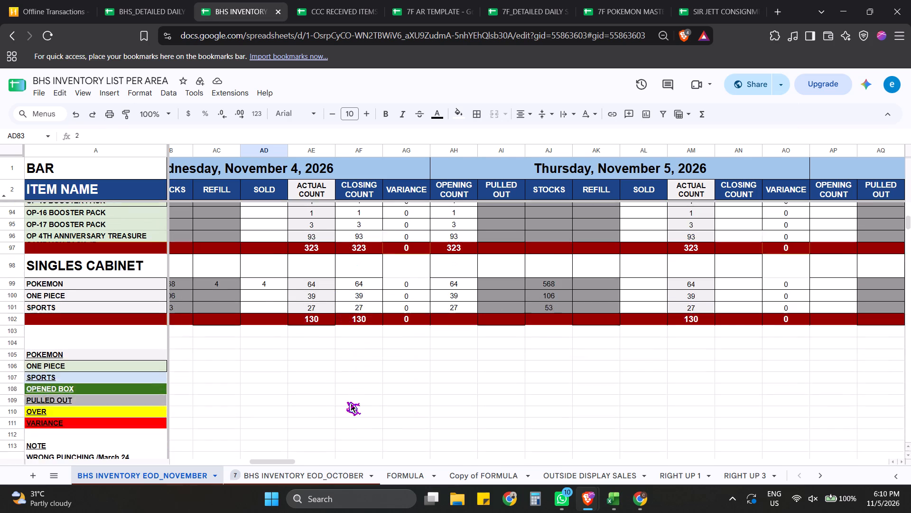
scroll(346, 401, "up", 20)
scroll(346, 401, "up", 20)
scroll(346, 401, "up", 7)
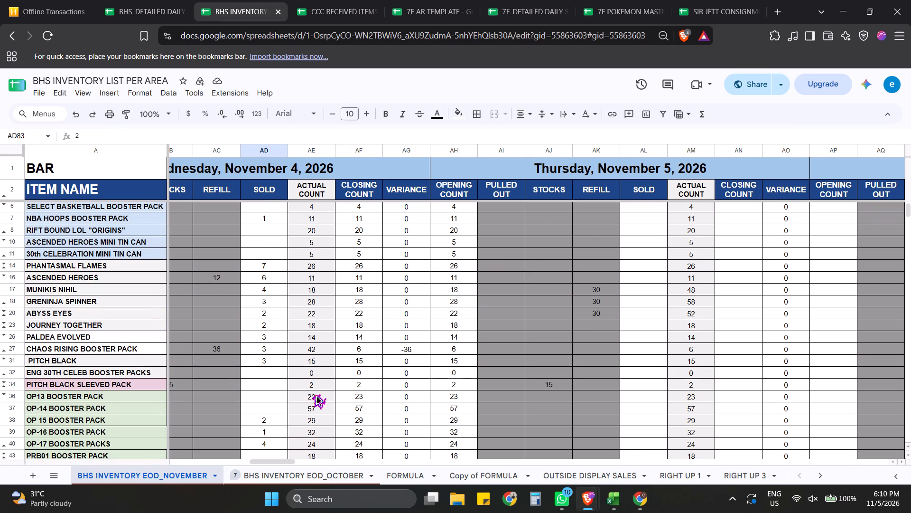
scroll(312, 394, "up", 7)
left_click(272, 225)
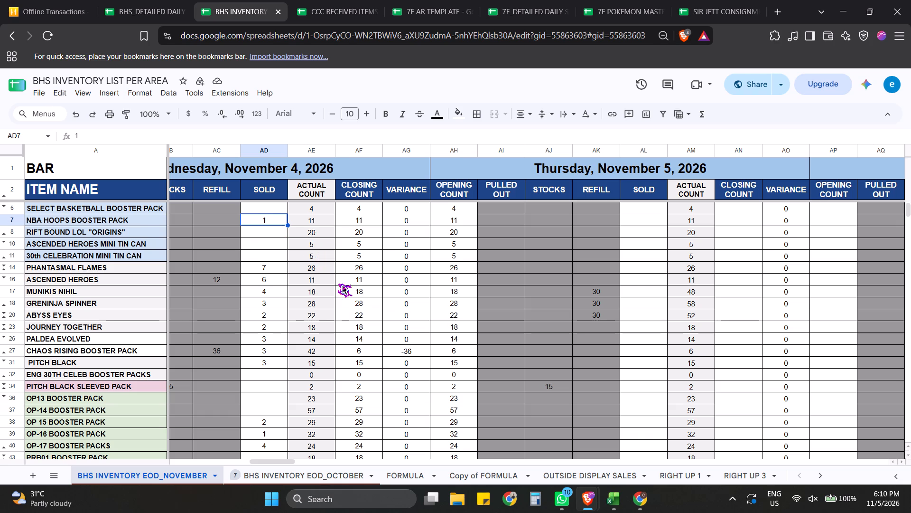
key("alt+Tab")
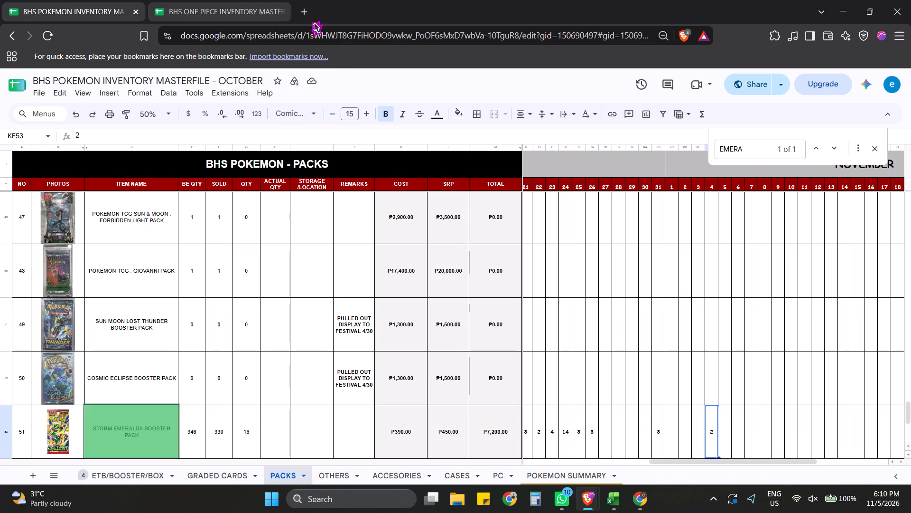
left_click(309, 13)
left_click(303, 34)
type("BHS")
key("space")
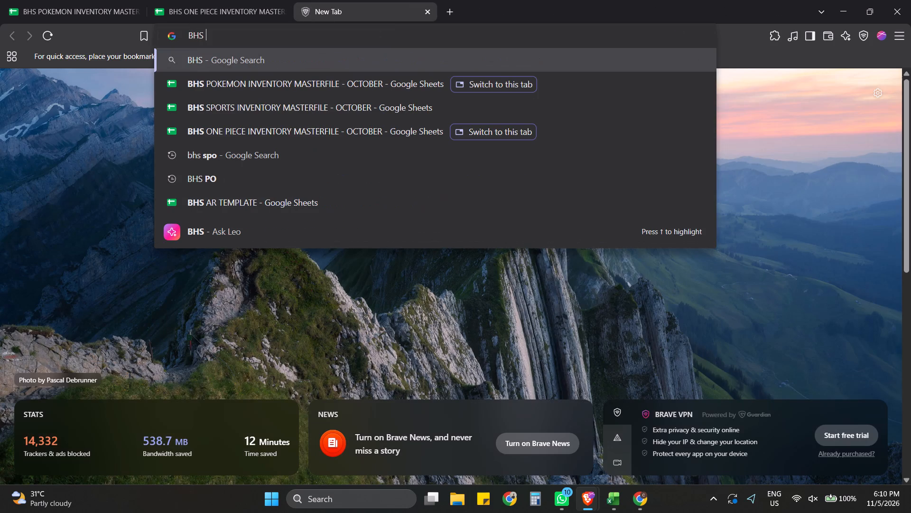
type("SP")
left_click(295, 92)
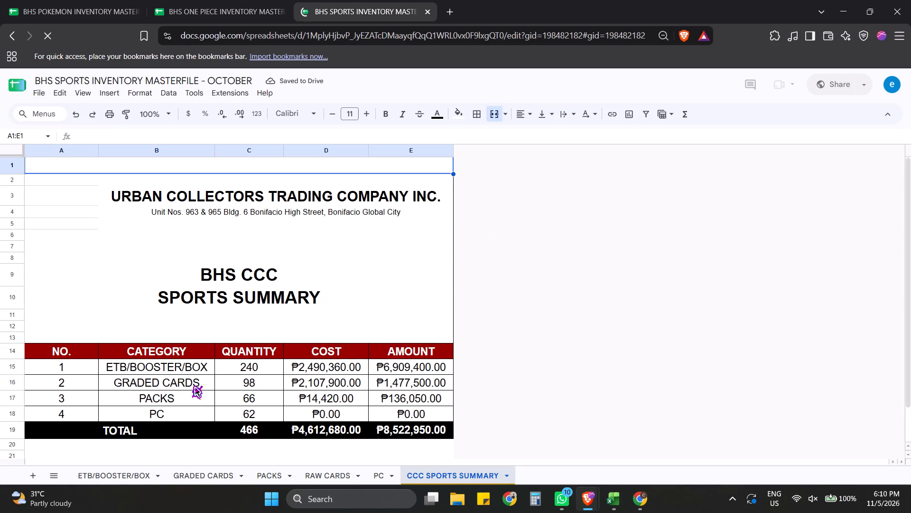
Record 1 for NBA HOOPS PANINI under November 4 in the sports masterfile's PACKS sheet, matching the inventory list.
left_click(130, 474)
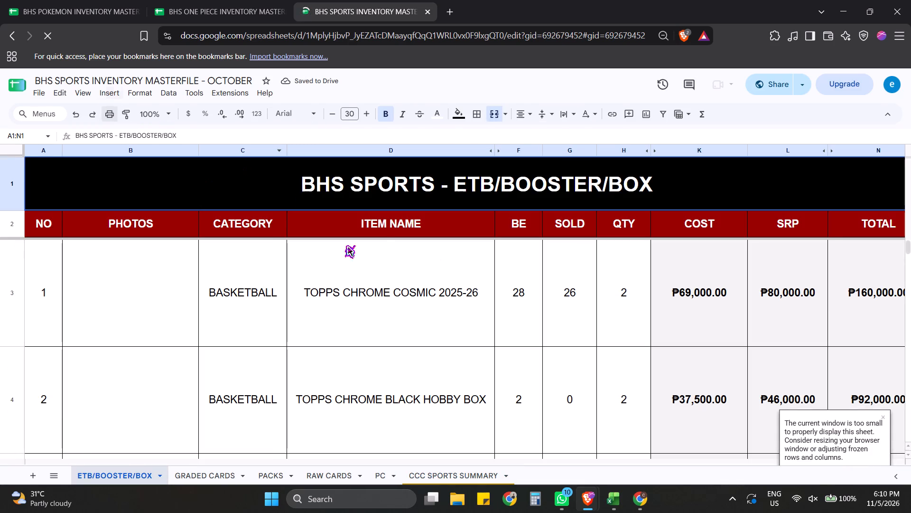
scroll(285, 336, "down", 10)
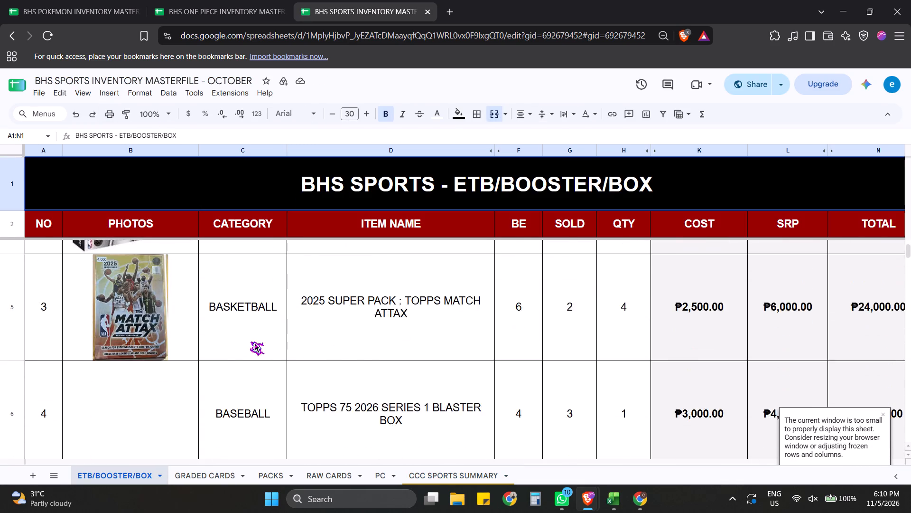
scroll(235, 345, "up", 7)
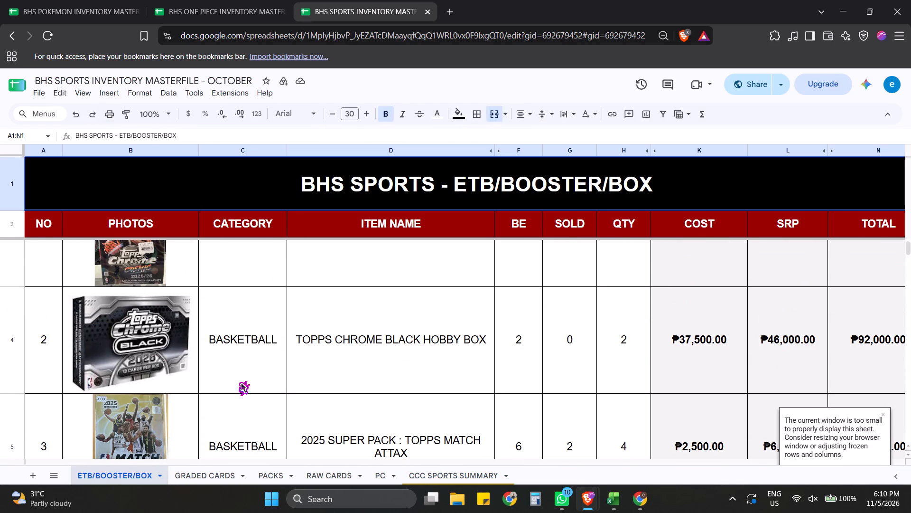
scroll(298, 355, "down", 2)
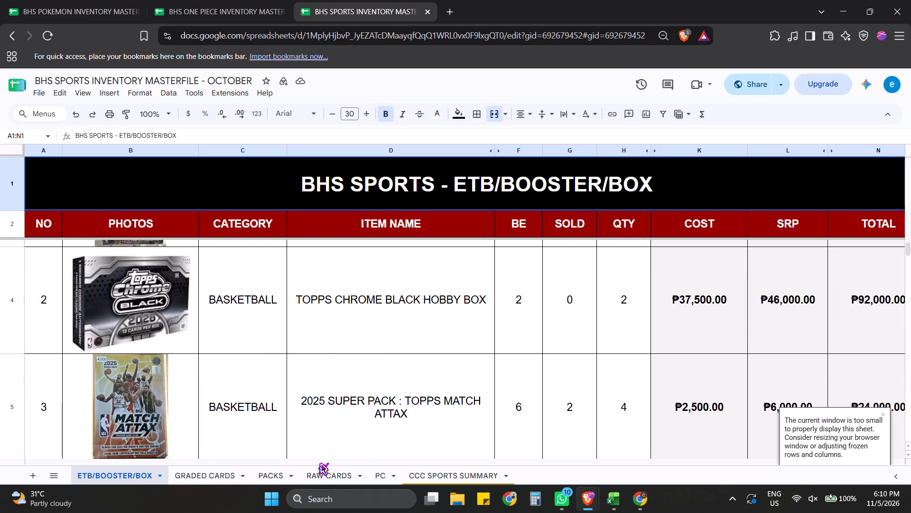
left_click(270, 477)
scroll(418, 376, "down", 5)
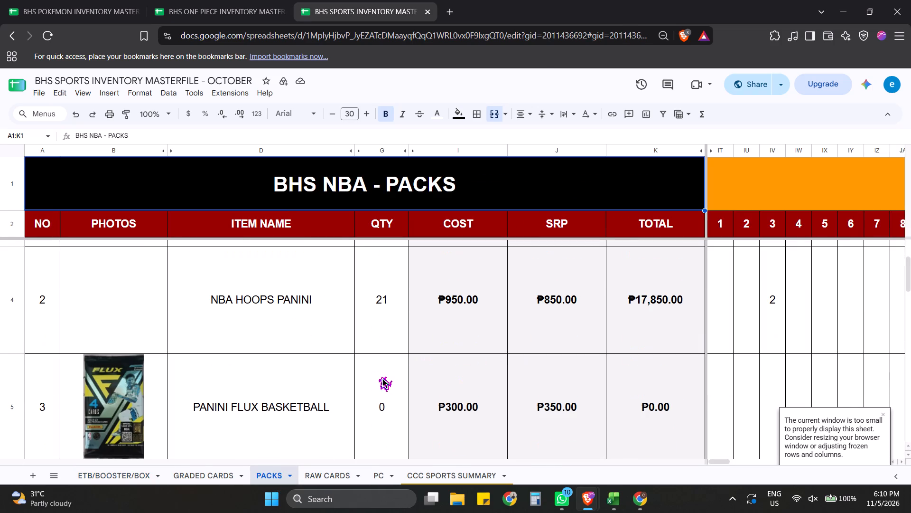
scroll(771, 310, "up", 2)
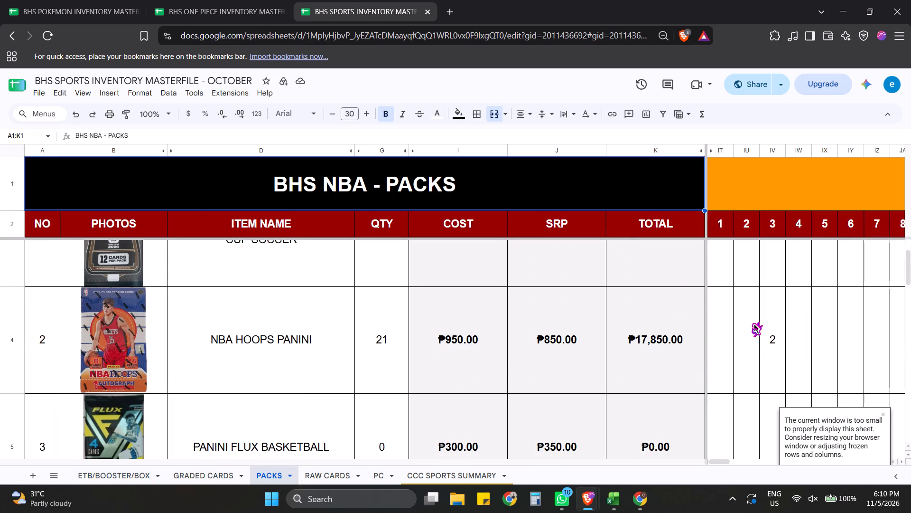
left_click(158, 114)
left_click(146, 136)
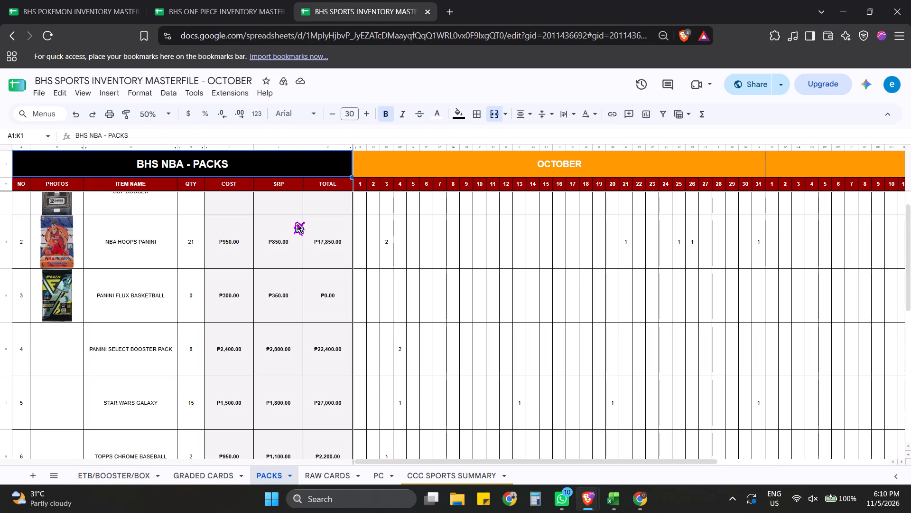
left_click(685, 289)
left_click(772, 305)
key("Right")
key("Right")
key("Right")
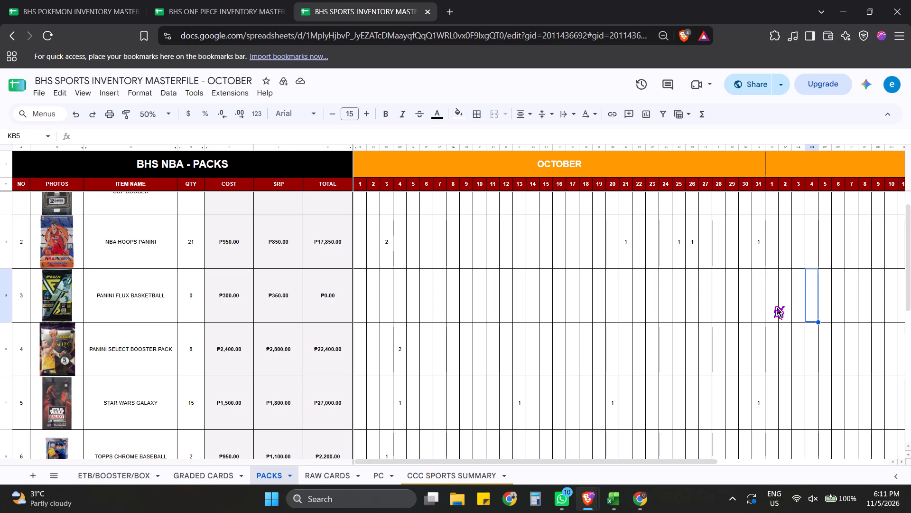
key("alt+Tab")
key("alt+Tab")
left_click(818, 256)
key("1")
left_click(812, 312)
Look up OP 15 BOOSTER PACK in the inventory list and record 2 for OP15 BOOSTER PACK under November 4 in the One Piece PACKS sheet.
key("alt+Tab")
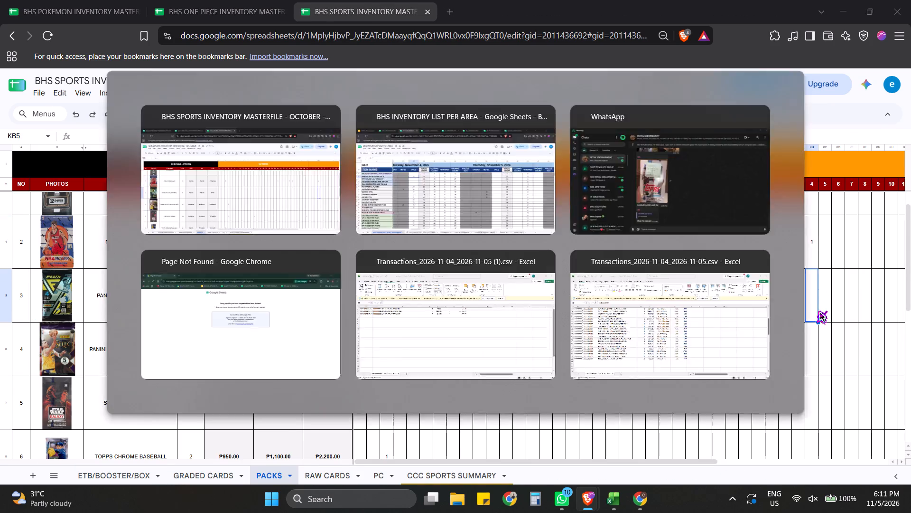
scroll(268, 264, "up", 5)
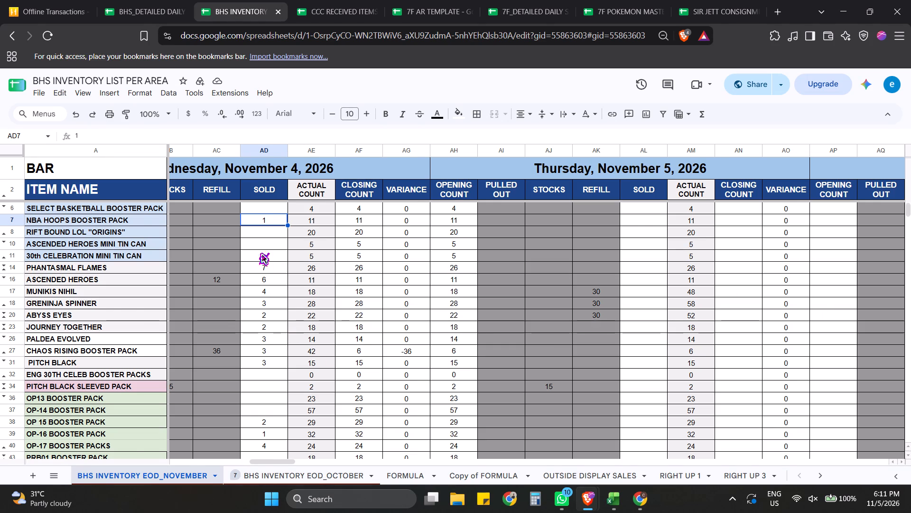
scroll(259, 251, "down", 5)
left_click(268, 324)
key("alt+Tab")
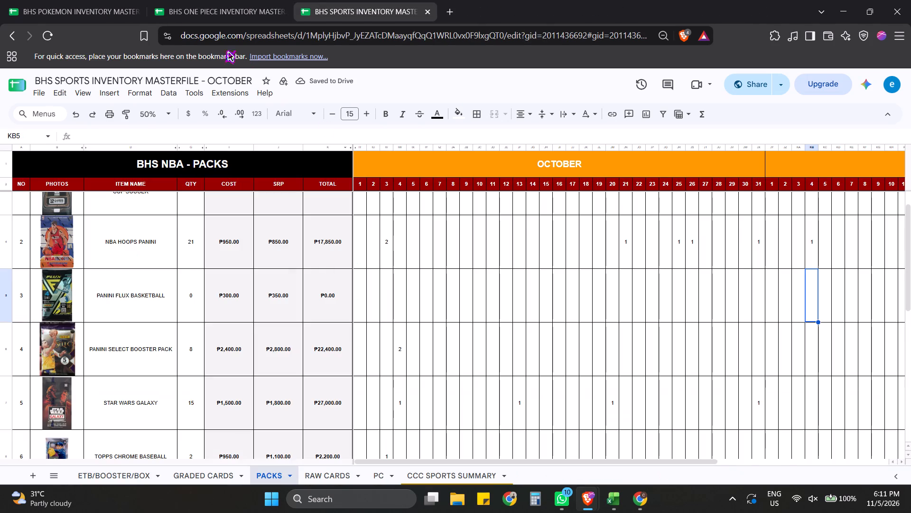
left_click(188, 0)
key("alt+Tab")
key("alt+Tab")
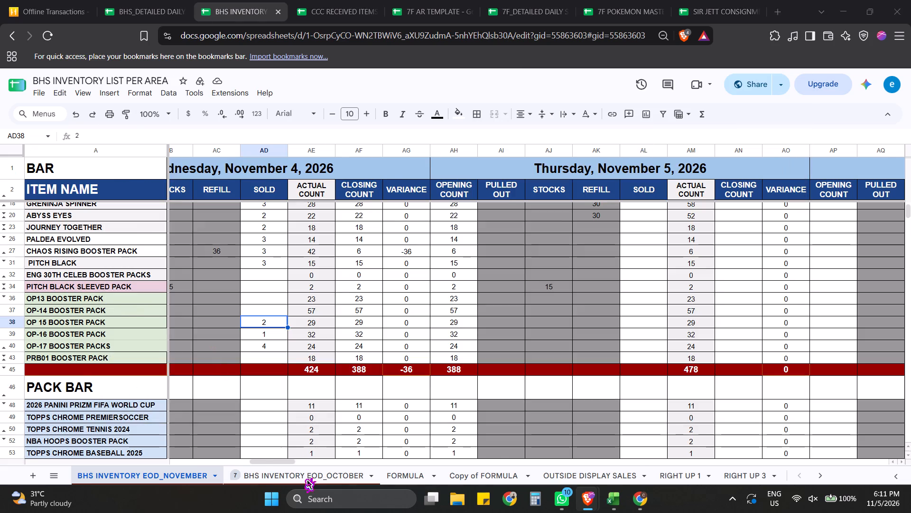
left_click(341, 483)
key("alt+Tab")
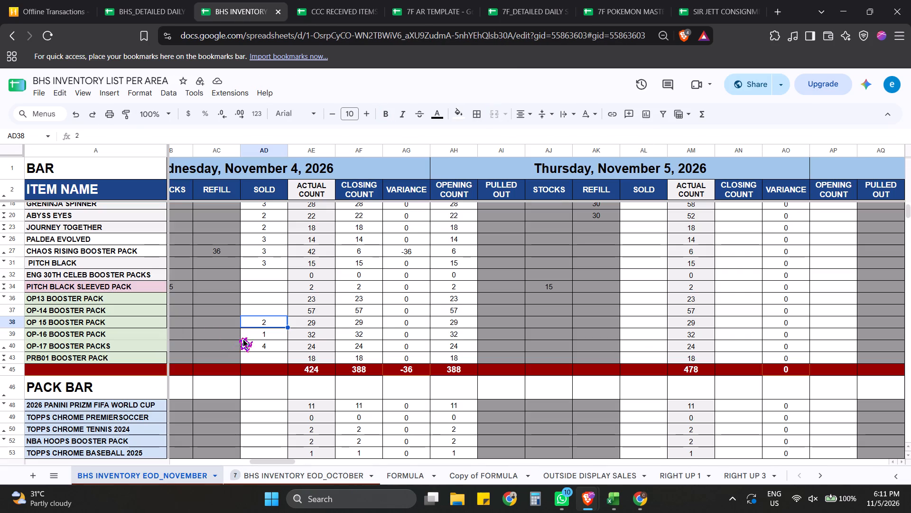
key("alt+Tab")
scroll(809, 370, "down", 20)
scroll(809, 370, "down", 8)
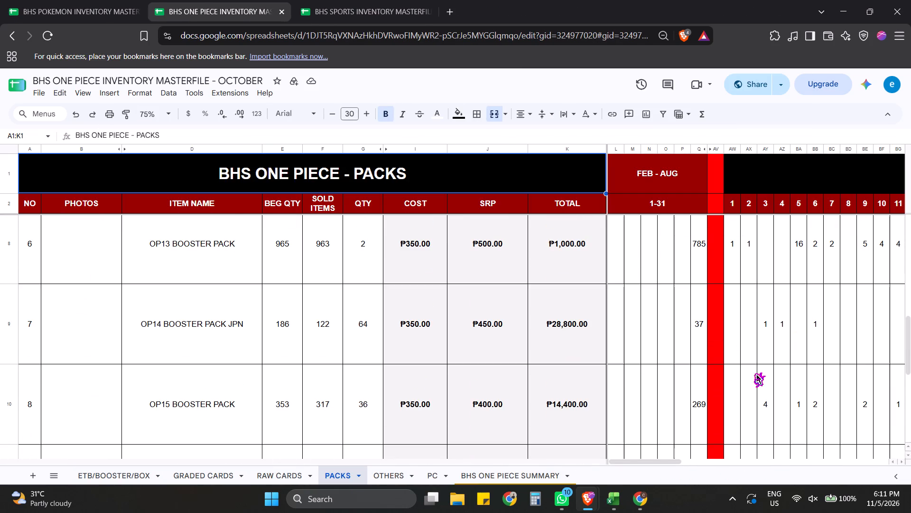
scroll(855, 350, "up", 2)
left_click_drag(651, 464, 767, 455)
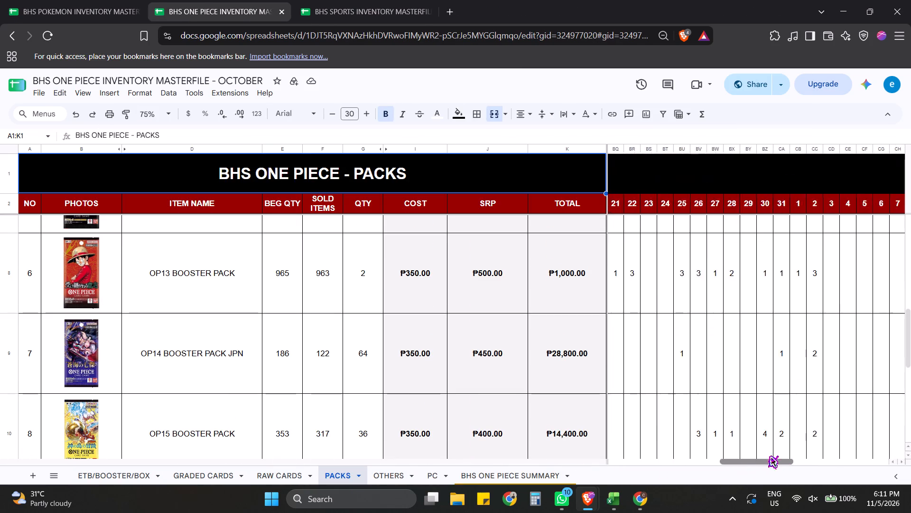
left_click_drag(767, 455, 807, 447)
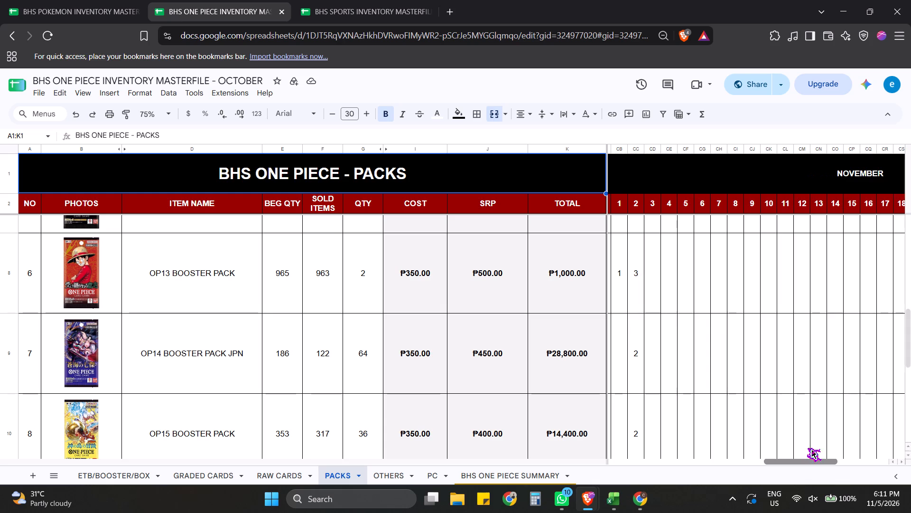
left_click_drag(807, 447, 809, 447)
left_click(658, 339)
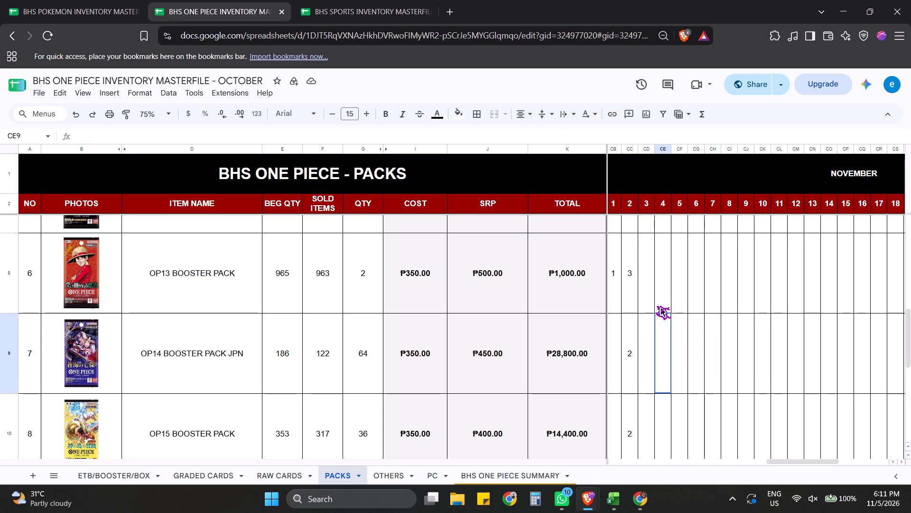
left_click(672, 434)
key("alt+Tab")
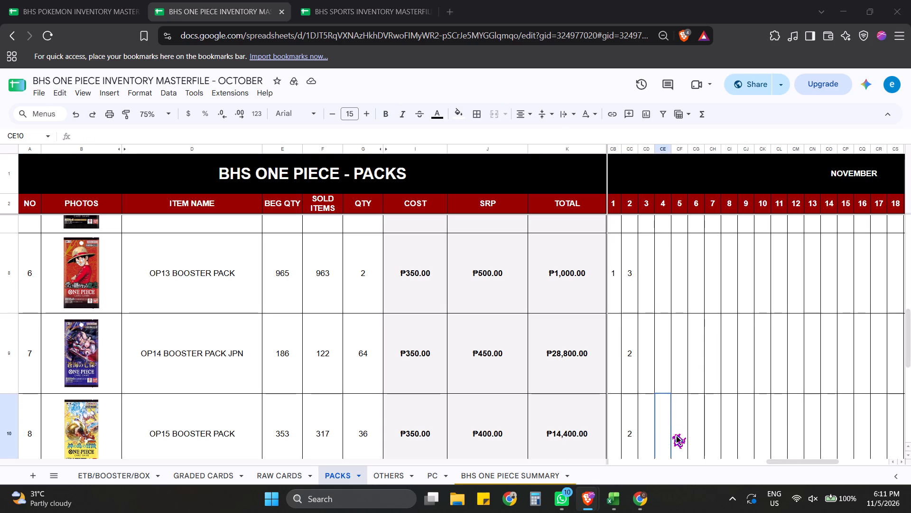
key("alt+Tab")
key("2")
key("Down")
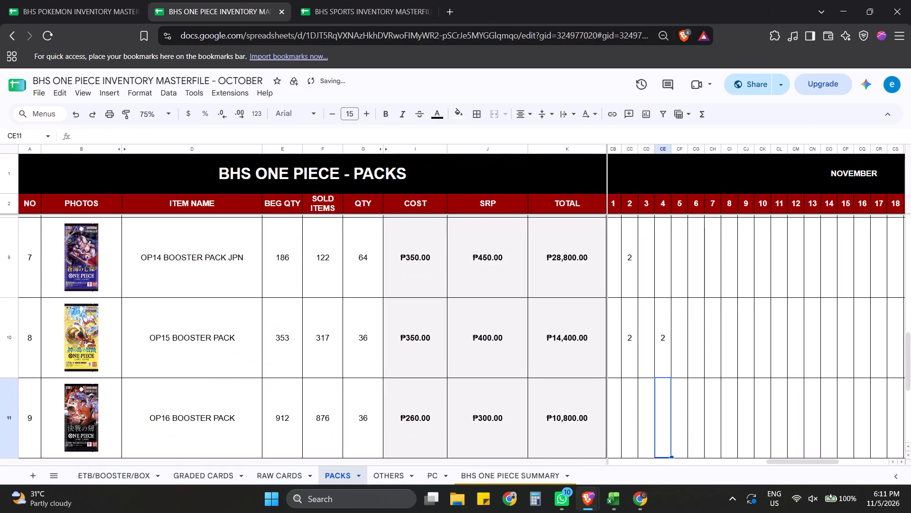
Record 1 for OP16 BOOSTER PACK and 4 for the OP-17 booster pack under November 4 in the One Piece PACKS sheet.
key("1")
key("Down")
key("4")
key("Down")
Review the November 4 SOLD entries in the inventory list's BAR, PACK BAR and SINGLES CABINET sections for sales still to record.
key("alt+Tab")
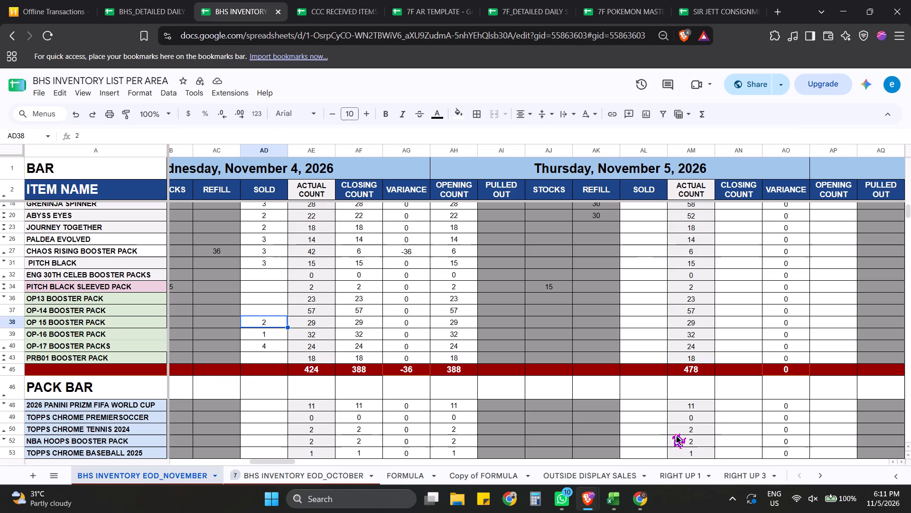
scroll(247, 362, "down", 5)
scroll(333, 403, "down", 8)
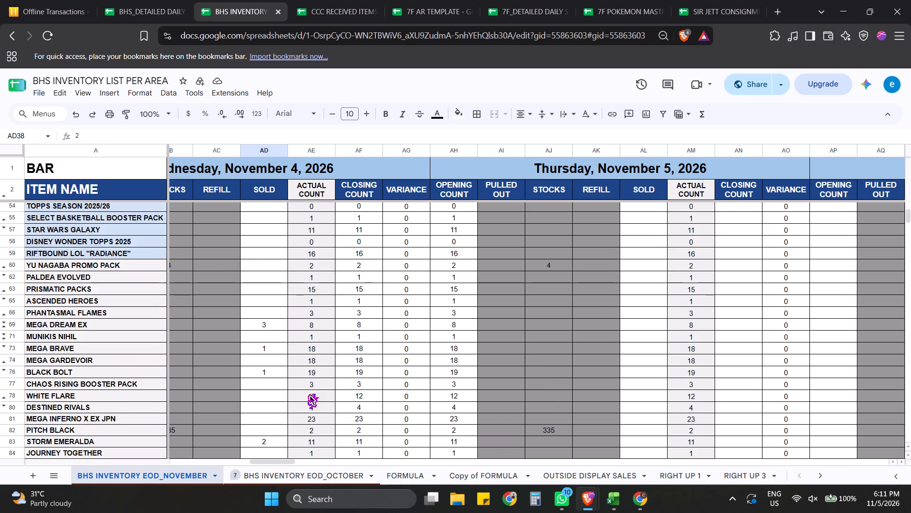
scroll(298, 409, "down", 4)
scroll(302, 414, "up", 5)
scroll(300, 404, "down", 14)
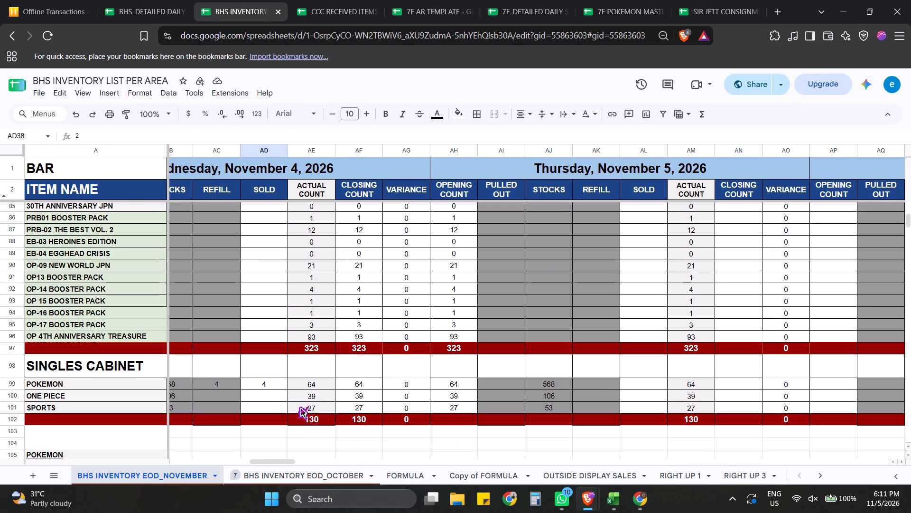
scroll(297, 407, "up", 20)
scroll(297, 407, "up", 17)
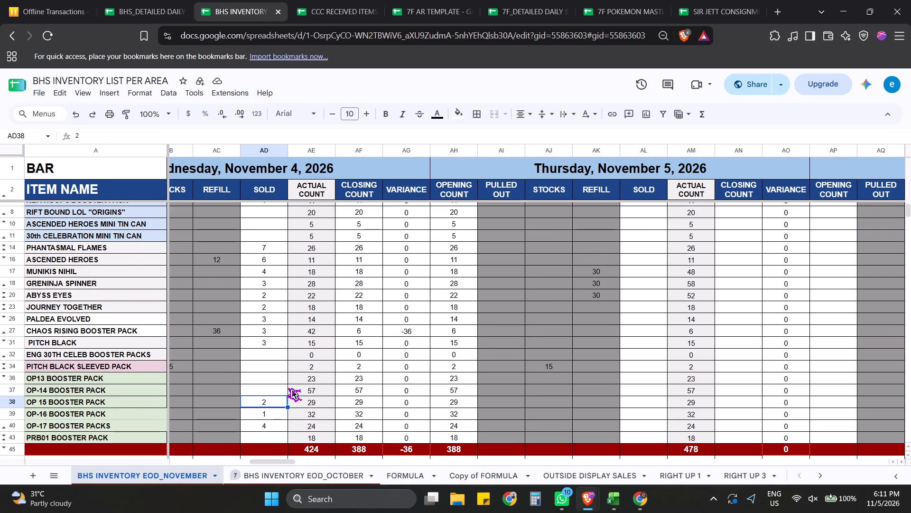
scroll(288, 388, "down", 7)
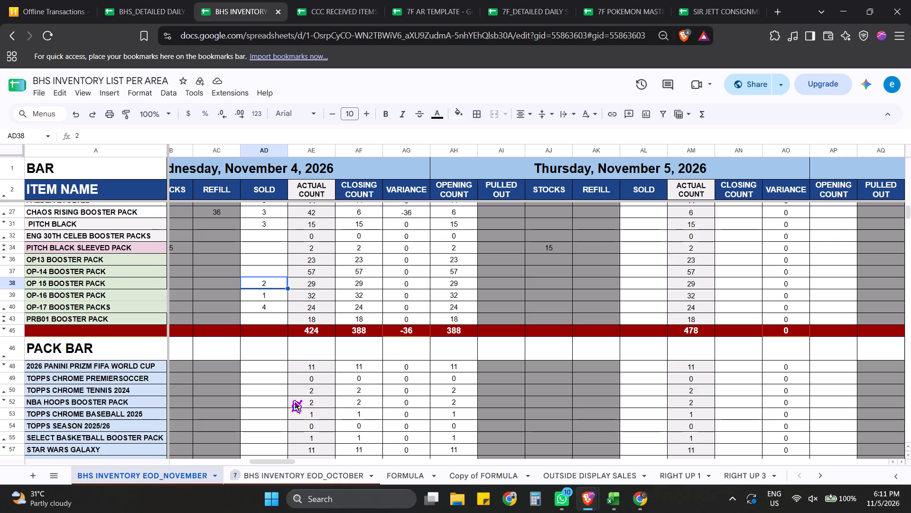
scroll(290, 399, "down", 9)
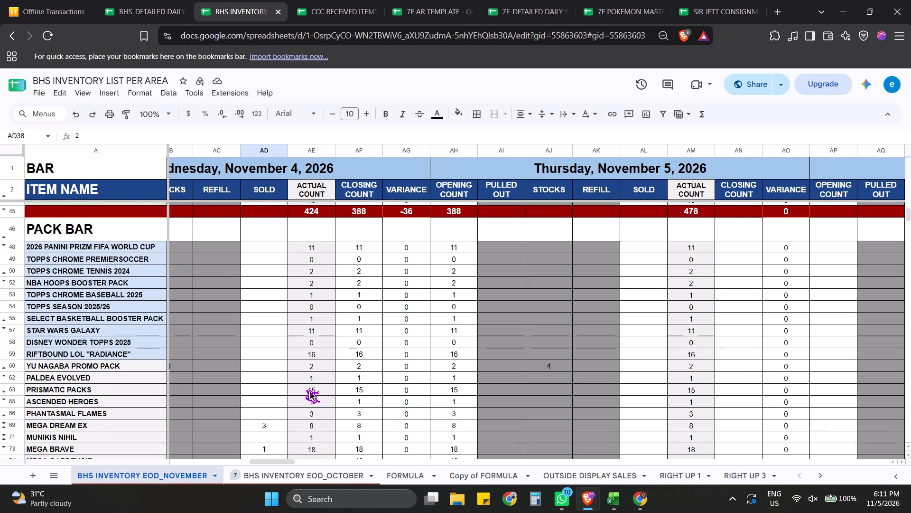
scroll(306, 389, "down", 4)
scroll(310, 387, "up", 20)
scroll(310, 387, "up", 8)
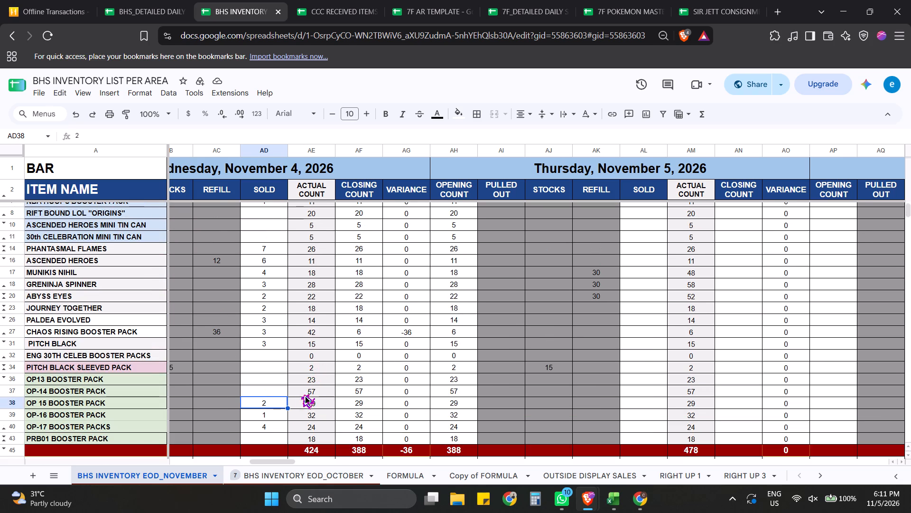
scroll(296, 401, "down", 20)
scroll(296, 401, "down", 12)
scroll(289, 398, "up", 5)
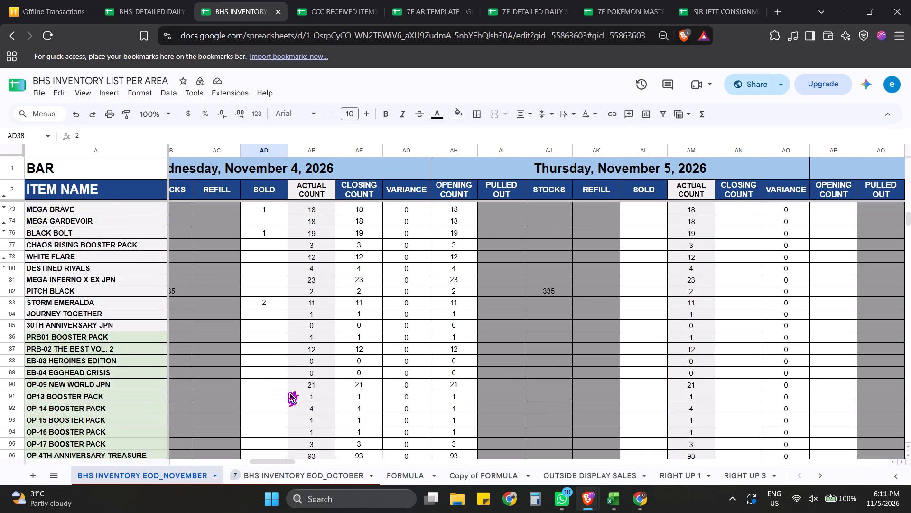
scroll(286, 391, "up", 20)
scroll(286, 391, "up", 18)
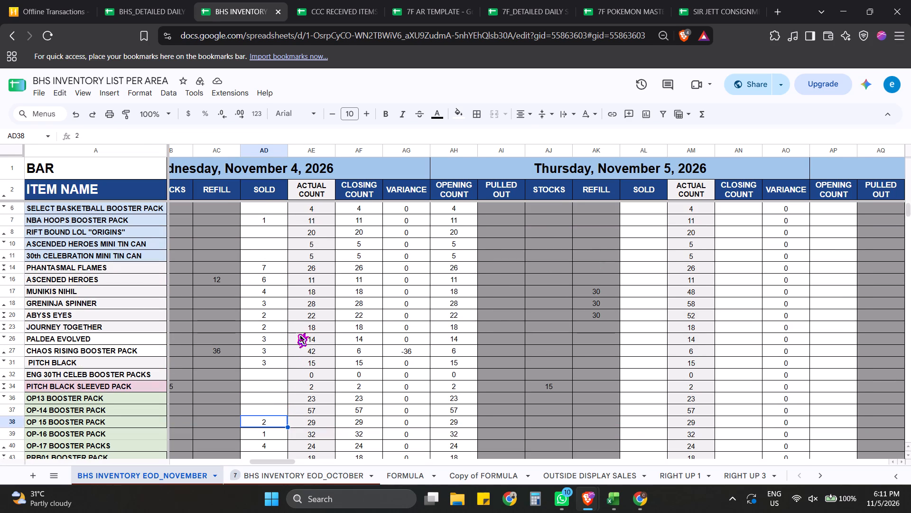
left_click(296, 332)
left_click(279, 368)
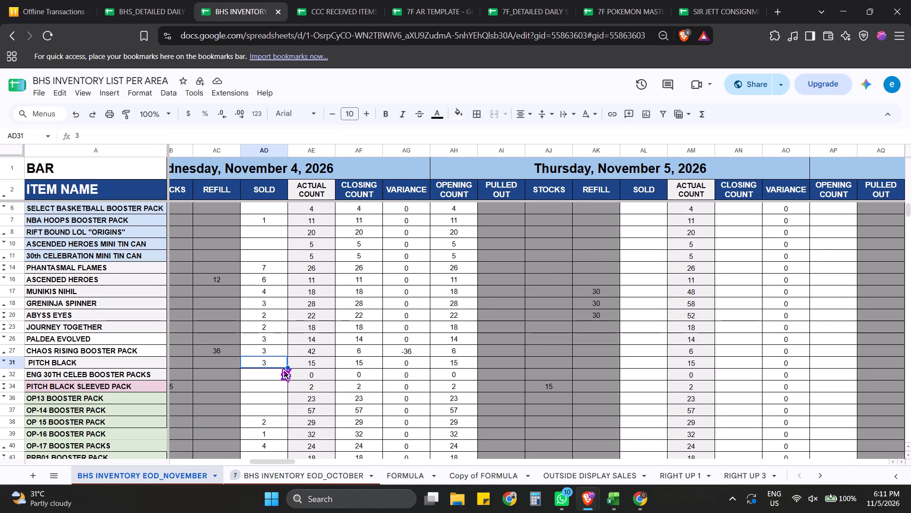